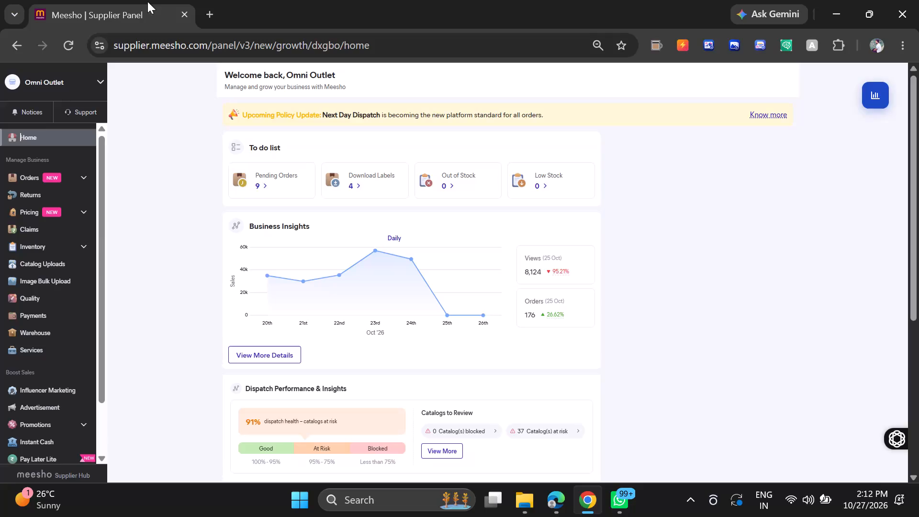
Open the Orders section and show the On Hold orders.
left_click(37, 176)
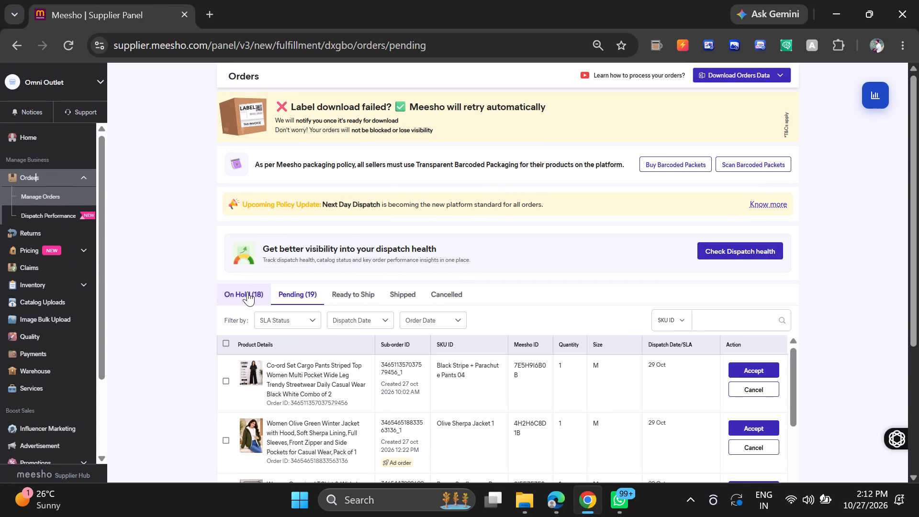
left_click(247, 292)
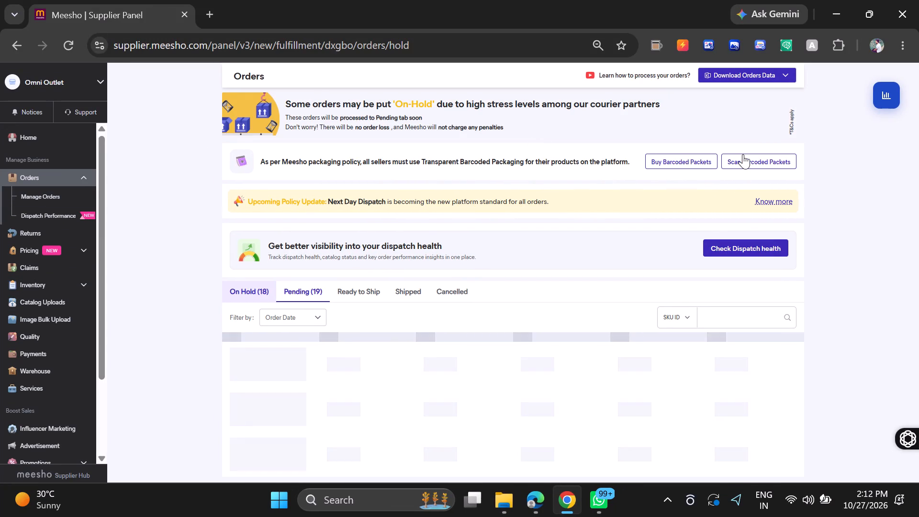
Open the Scan Barcoded Packets function for the orders.
left_click(743, 154)
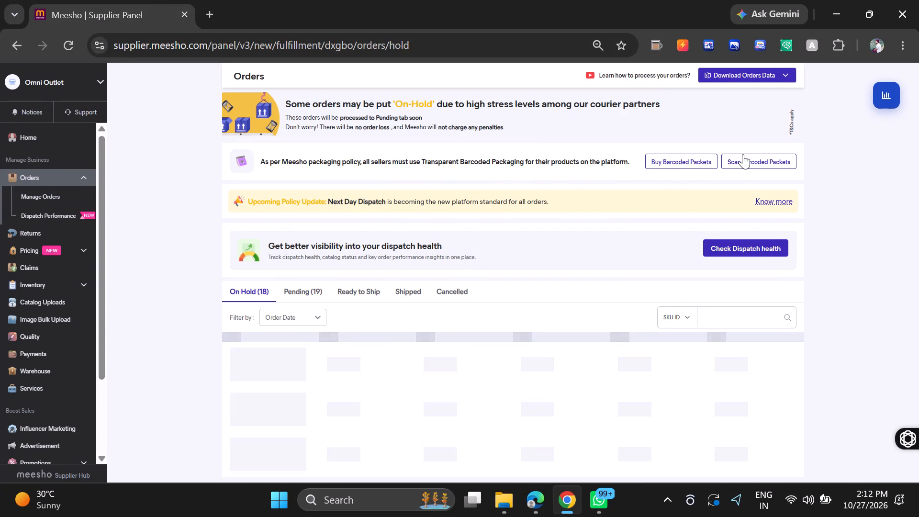
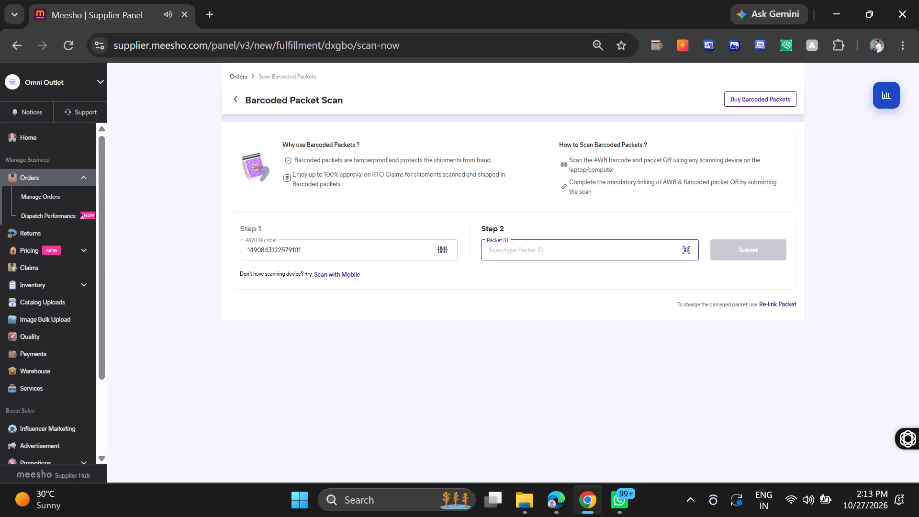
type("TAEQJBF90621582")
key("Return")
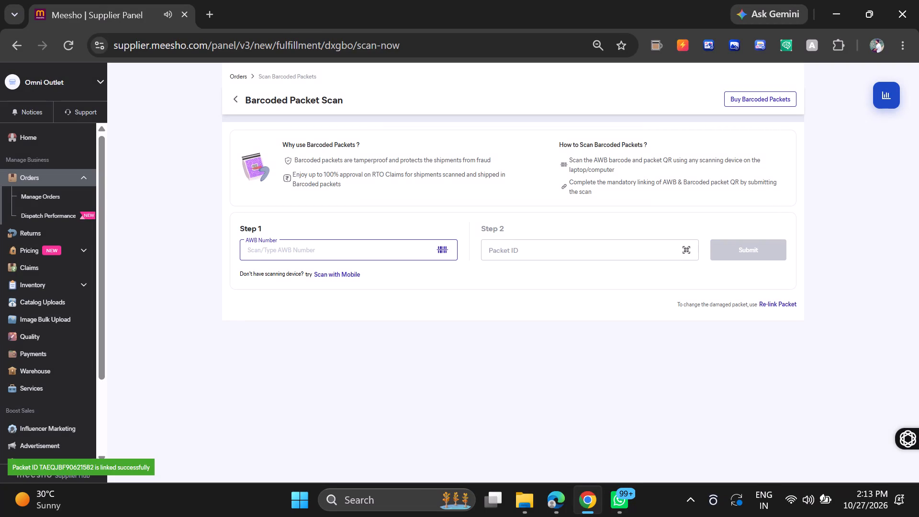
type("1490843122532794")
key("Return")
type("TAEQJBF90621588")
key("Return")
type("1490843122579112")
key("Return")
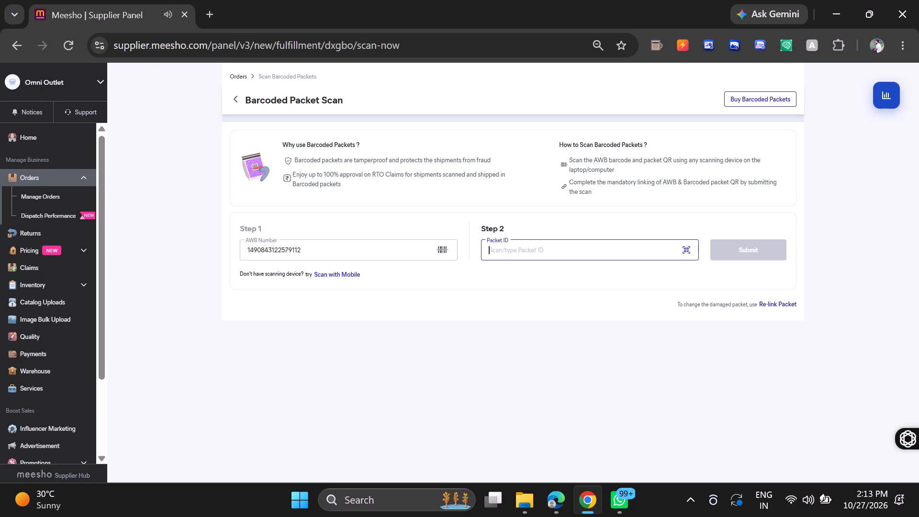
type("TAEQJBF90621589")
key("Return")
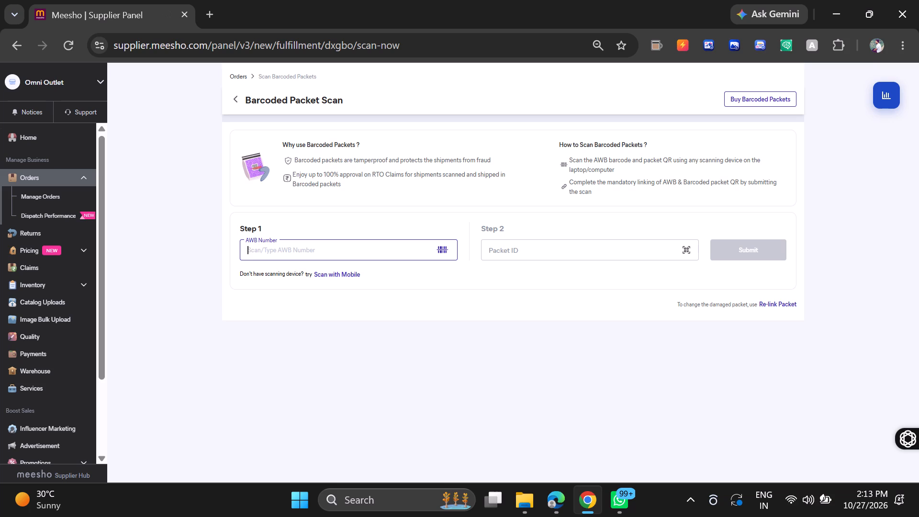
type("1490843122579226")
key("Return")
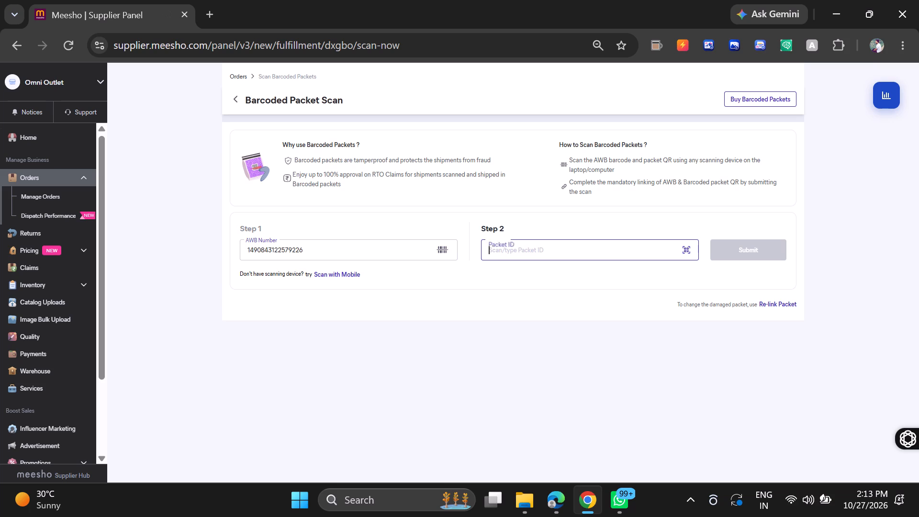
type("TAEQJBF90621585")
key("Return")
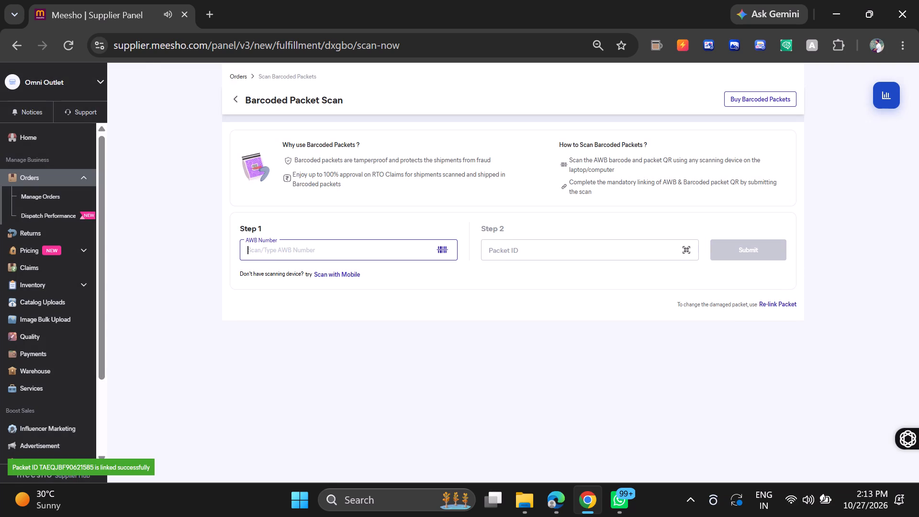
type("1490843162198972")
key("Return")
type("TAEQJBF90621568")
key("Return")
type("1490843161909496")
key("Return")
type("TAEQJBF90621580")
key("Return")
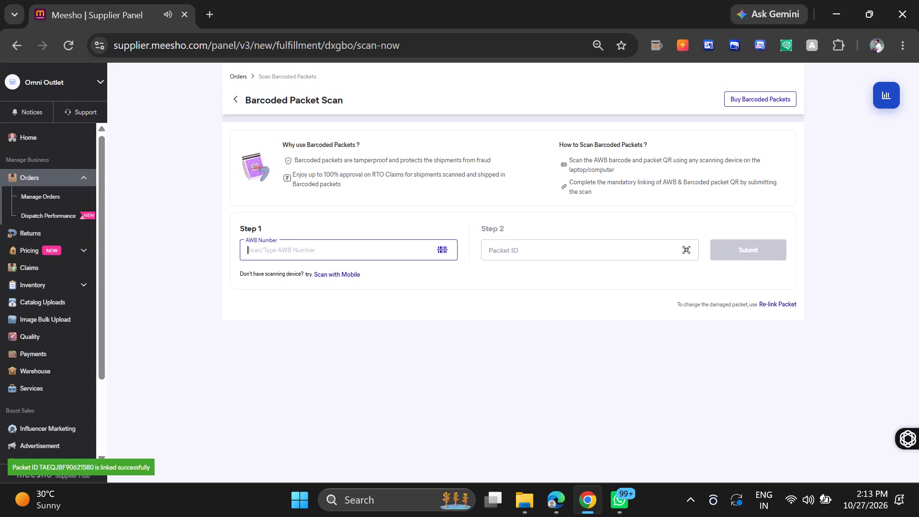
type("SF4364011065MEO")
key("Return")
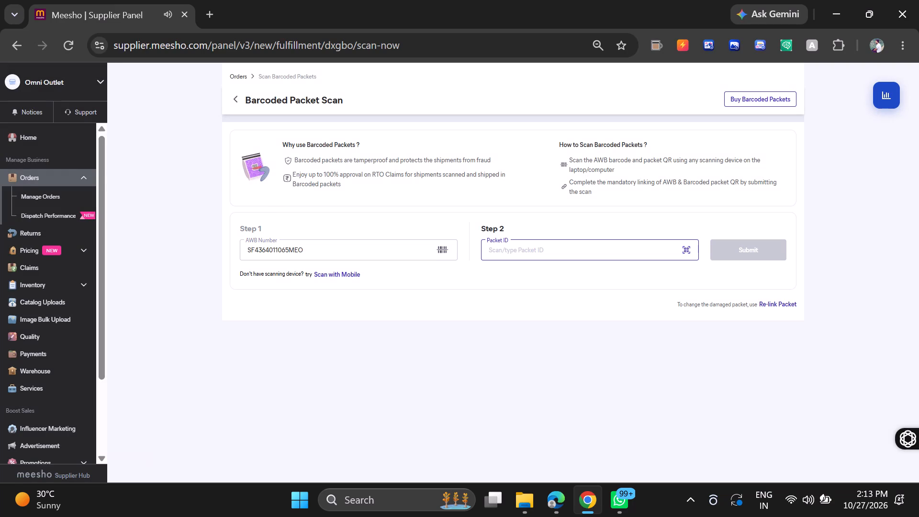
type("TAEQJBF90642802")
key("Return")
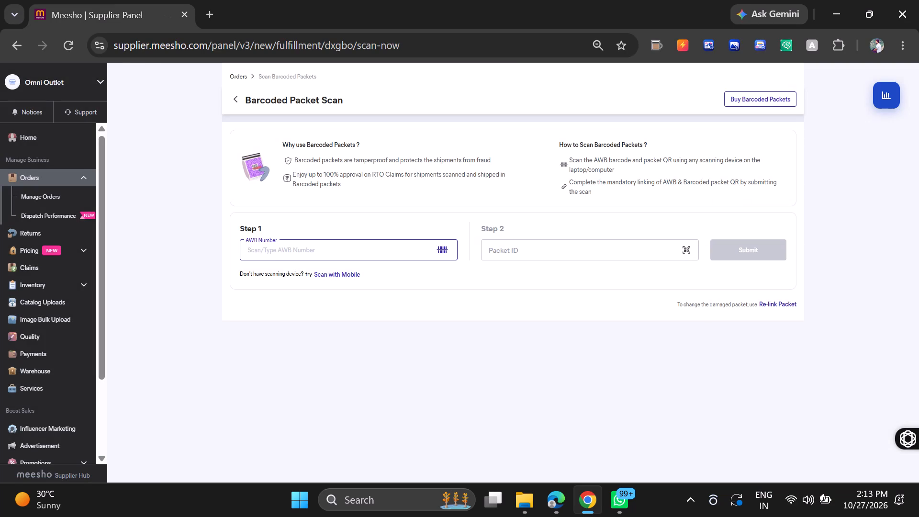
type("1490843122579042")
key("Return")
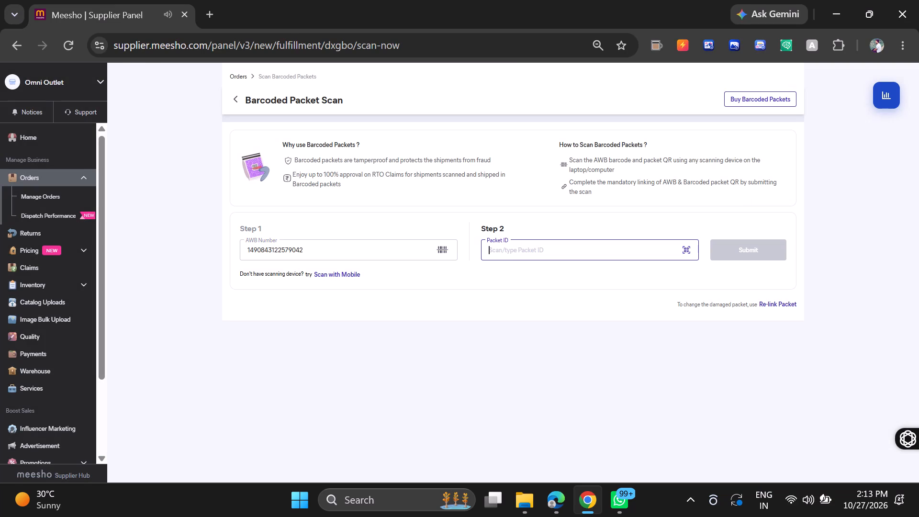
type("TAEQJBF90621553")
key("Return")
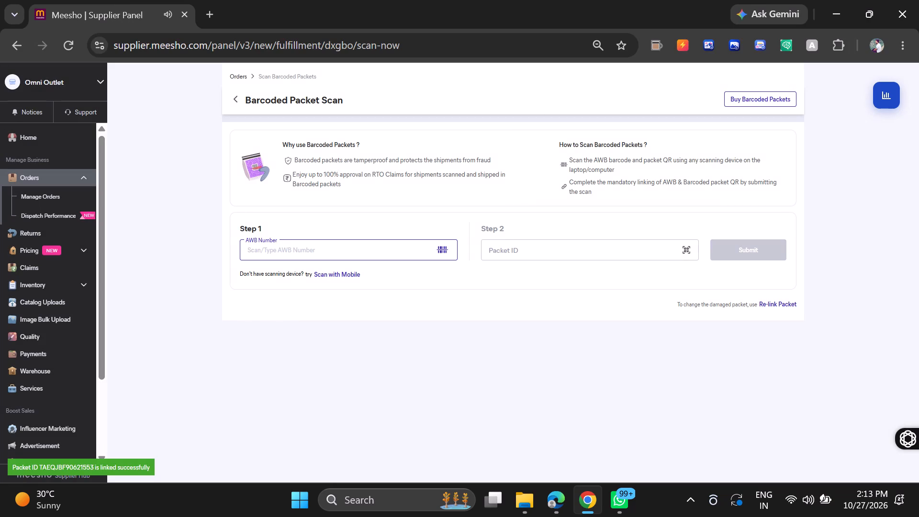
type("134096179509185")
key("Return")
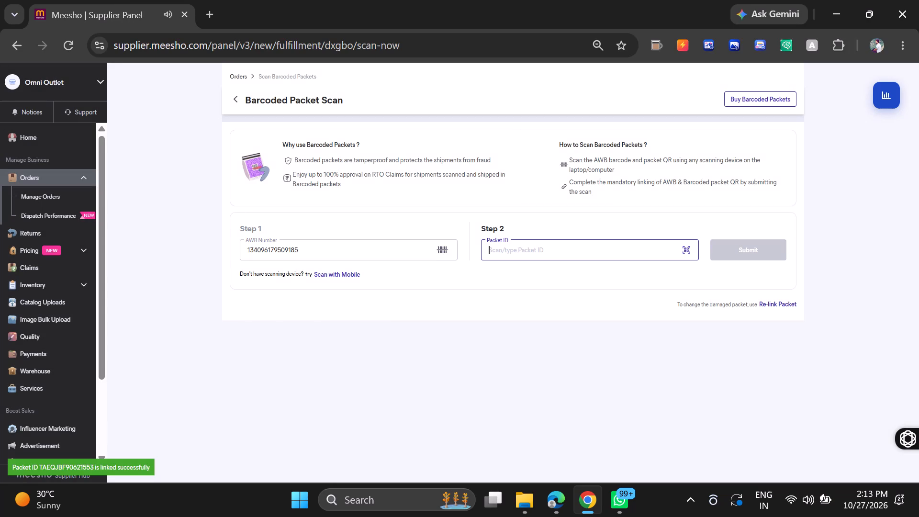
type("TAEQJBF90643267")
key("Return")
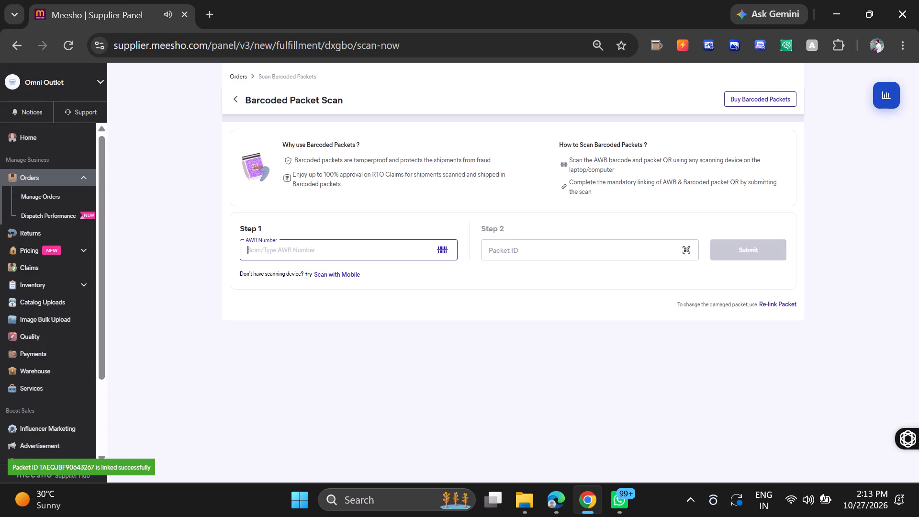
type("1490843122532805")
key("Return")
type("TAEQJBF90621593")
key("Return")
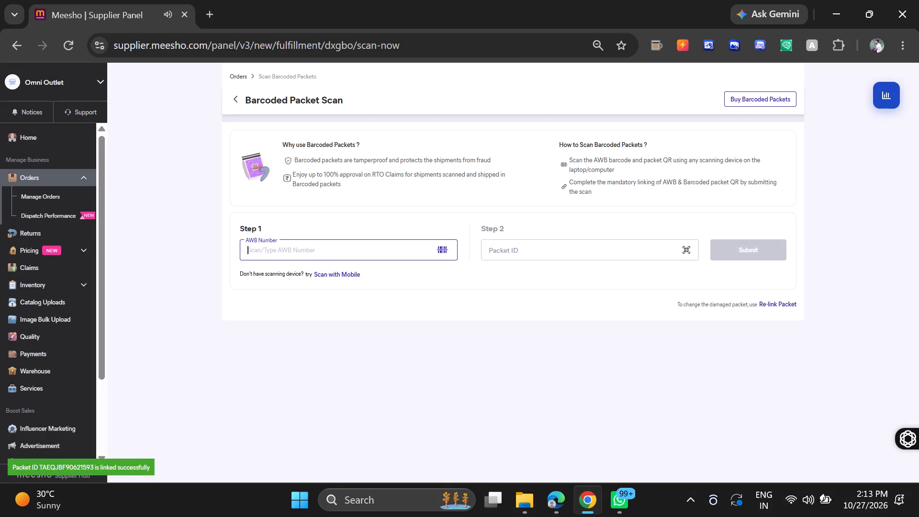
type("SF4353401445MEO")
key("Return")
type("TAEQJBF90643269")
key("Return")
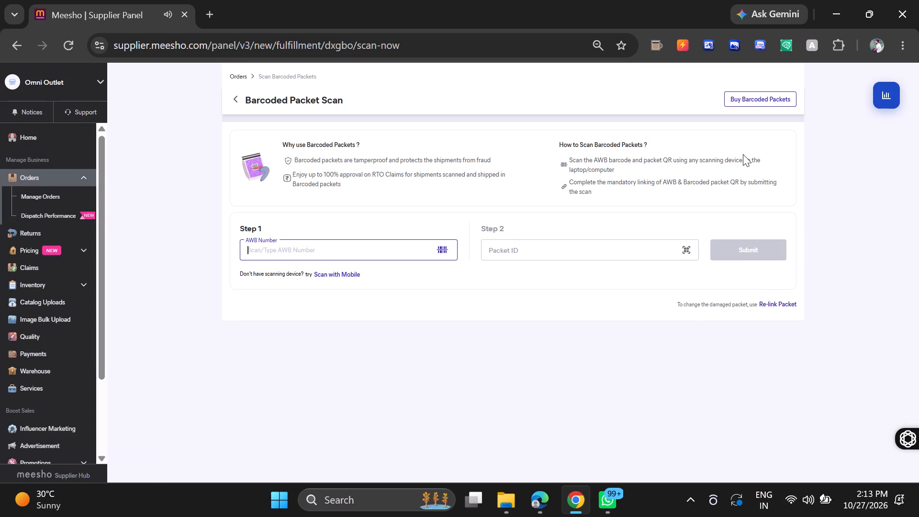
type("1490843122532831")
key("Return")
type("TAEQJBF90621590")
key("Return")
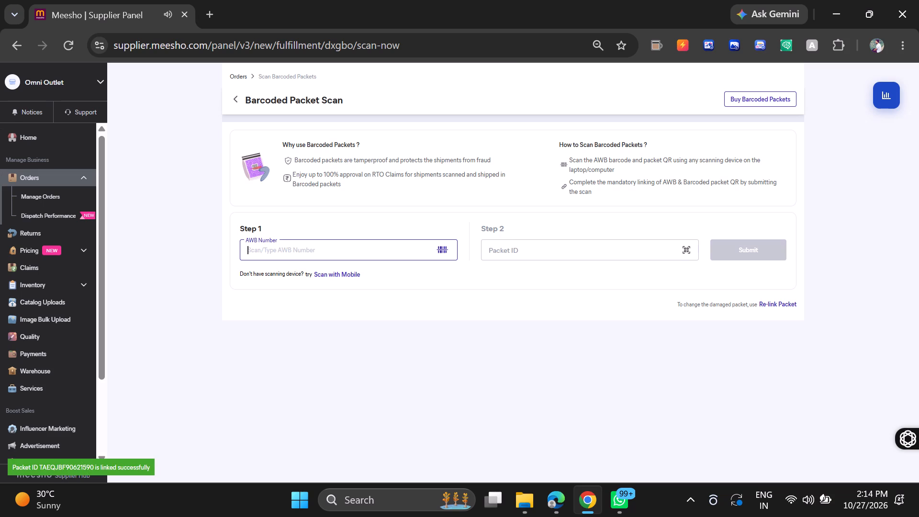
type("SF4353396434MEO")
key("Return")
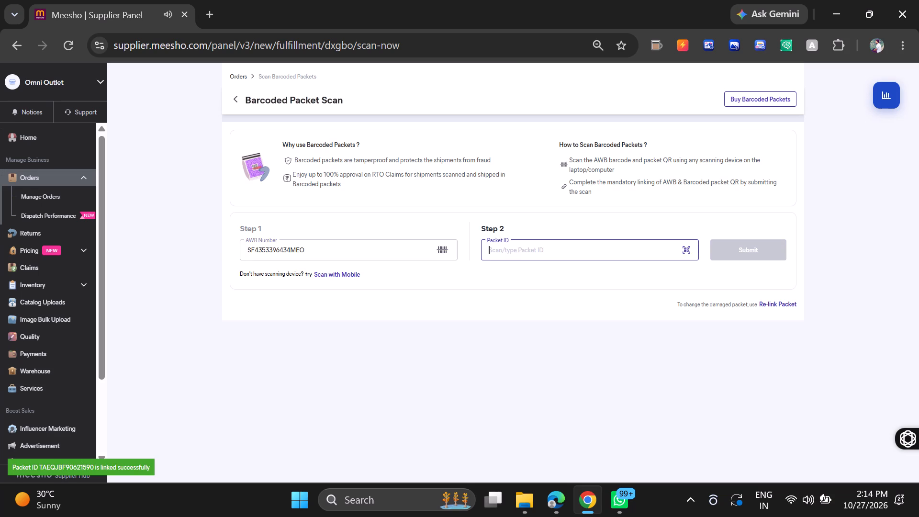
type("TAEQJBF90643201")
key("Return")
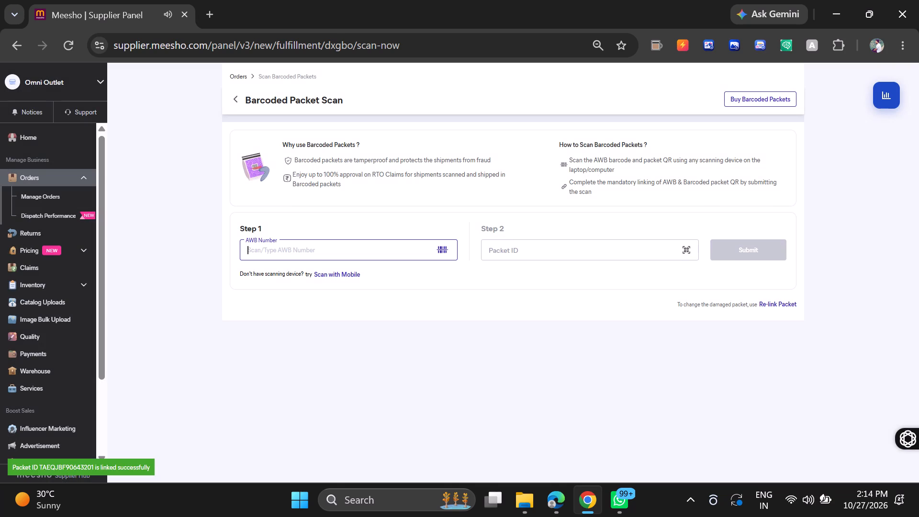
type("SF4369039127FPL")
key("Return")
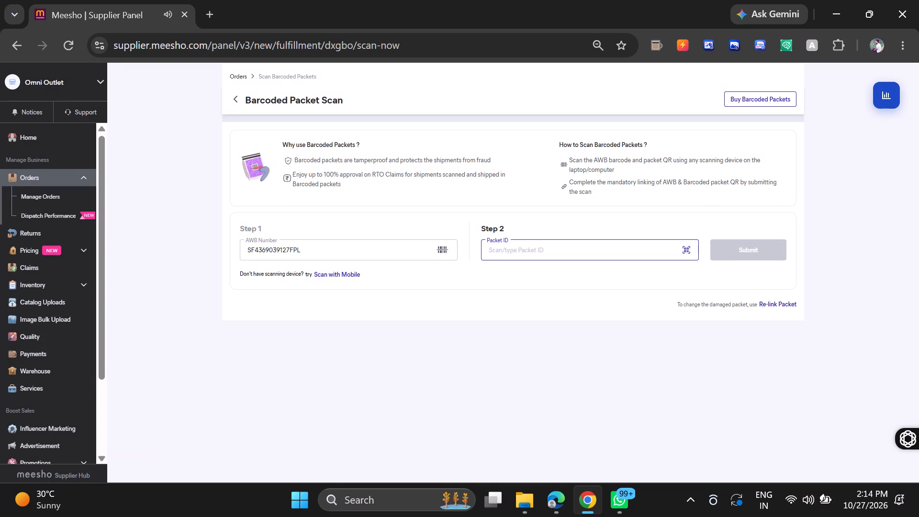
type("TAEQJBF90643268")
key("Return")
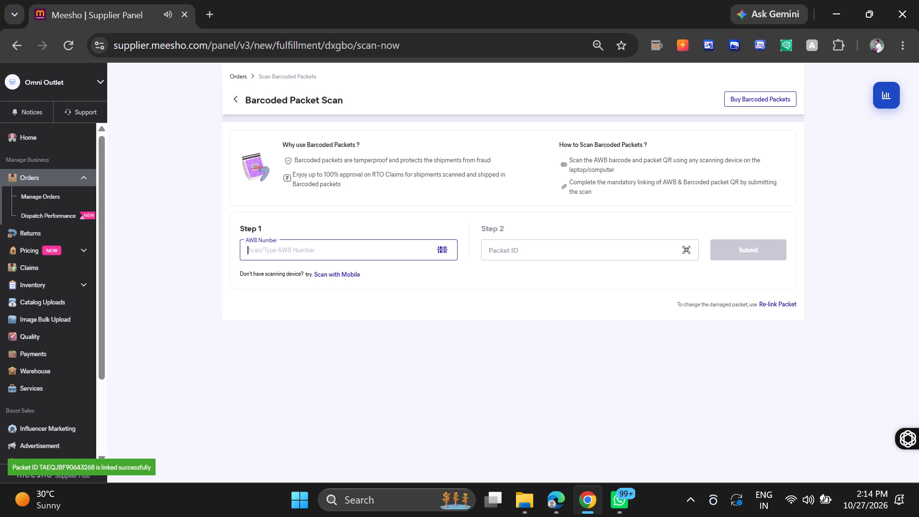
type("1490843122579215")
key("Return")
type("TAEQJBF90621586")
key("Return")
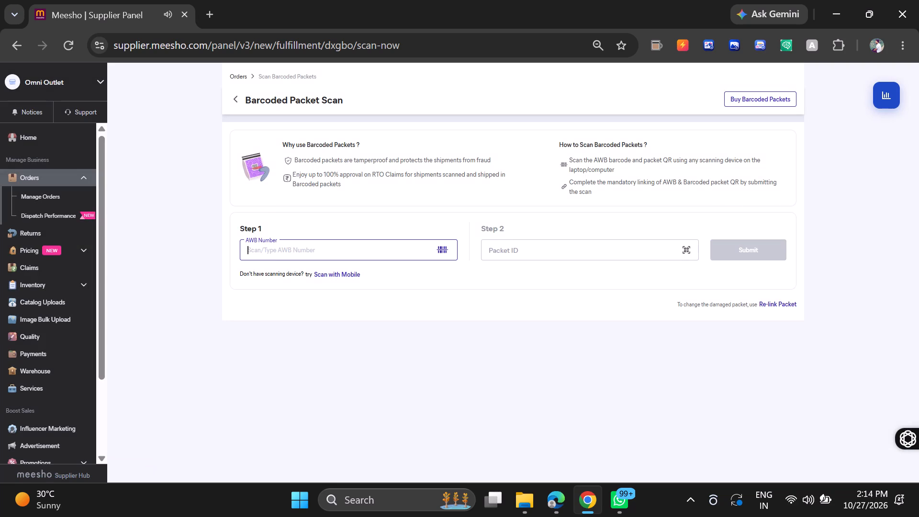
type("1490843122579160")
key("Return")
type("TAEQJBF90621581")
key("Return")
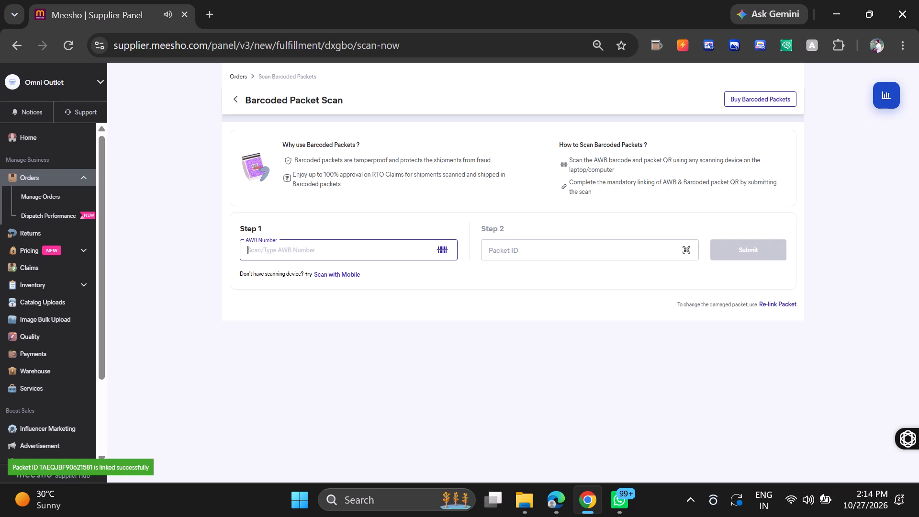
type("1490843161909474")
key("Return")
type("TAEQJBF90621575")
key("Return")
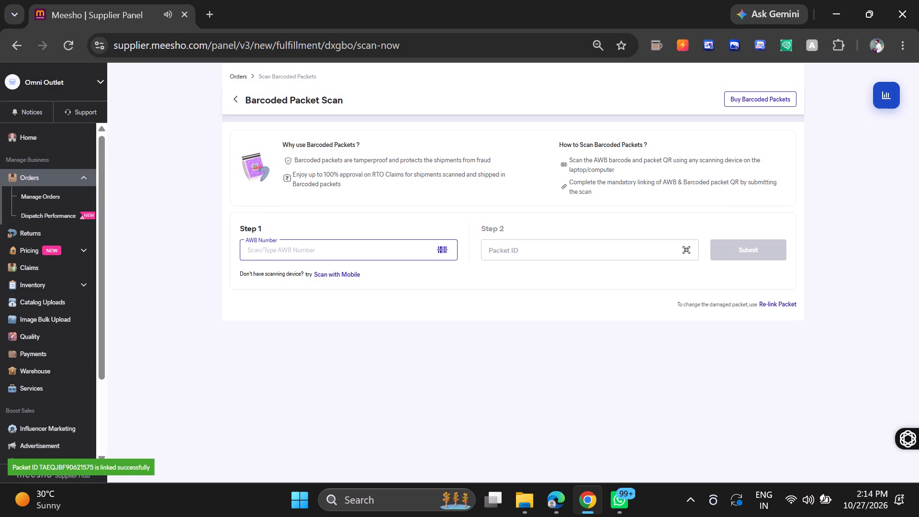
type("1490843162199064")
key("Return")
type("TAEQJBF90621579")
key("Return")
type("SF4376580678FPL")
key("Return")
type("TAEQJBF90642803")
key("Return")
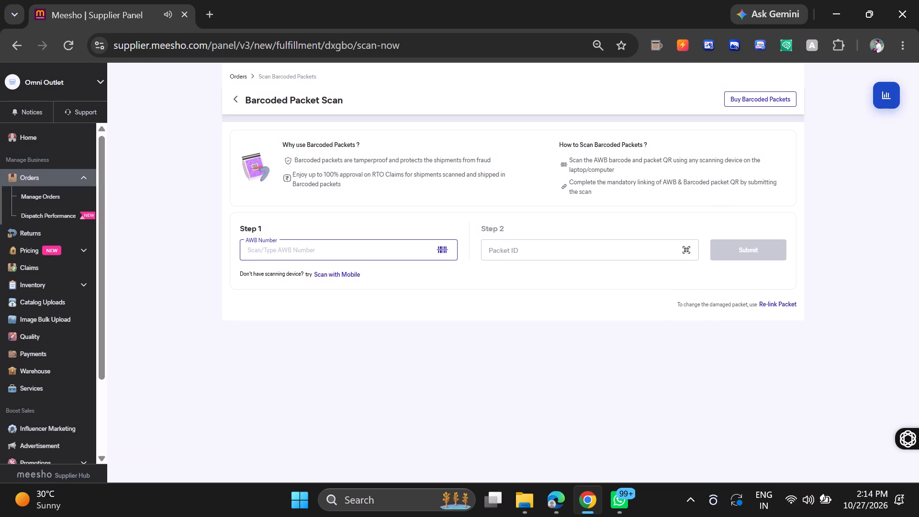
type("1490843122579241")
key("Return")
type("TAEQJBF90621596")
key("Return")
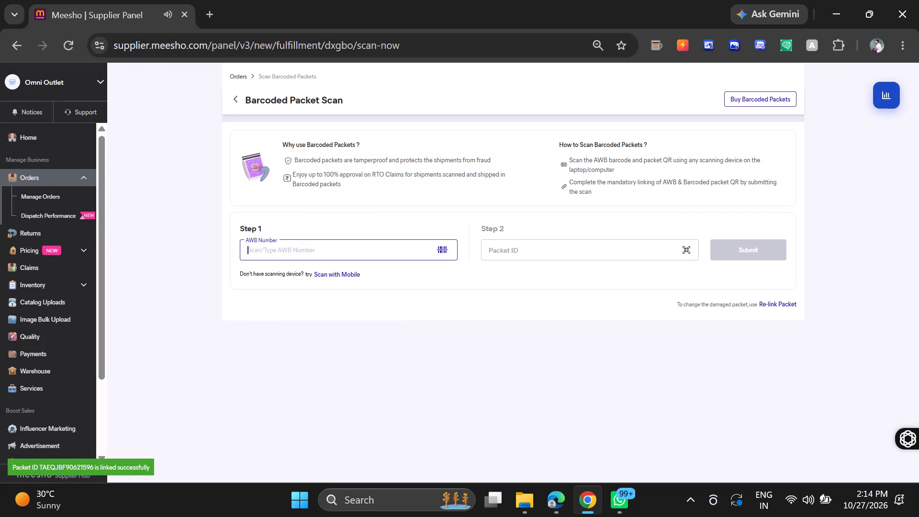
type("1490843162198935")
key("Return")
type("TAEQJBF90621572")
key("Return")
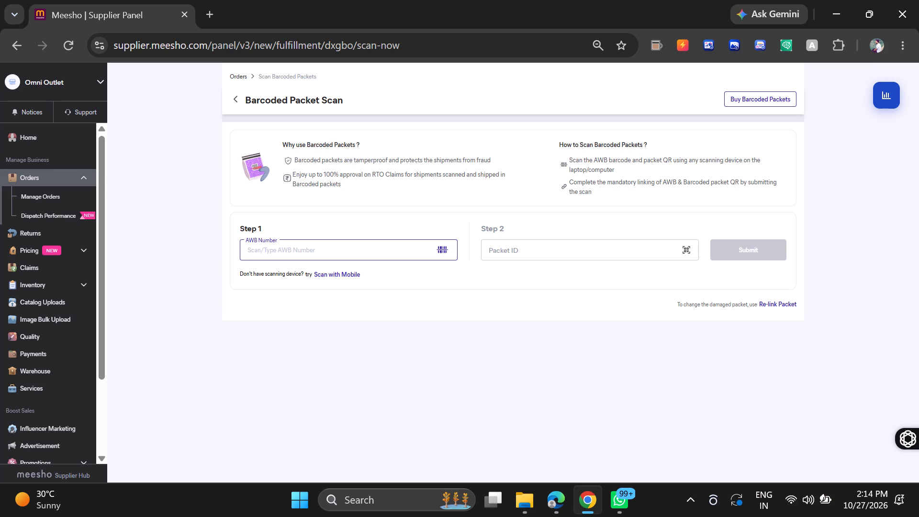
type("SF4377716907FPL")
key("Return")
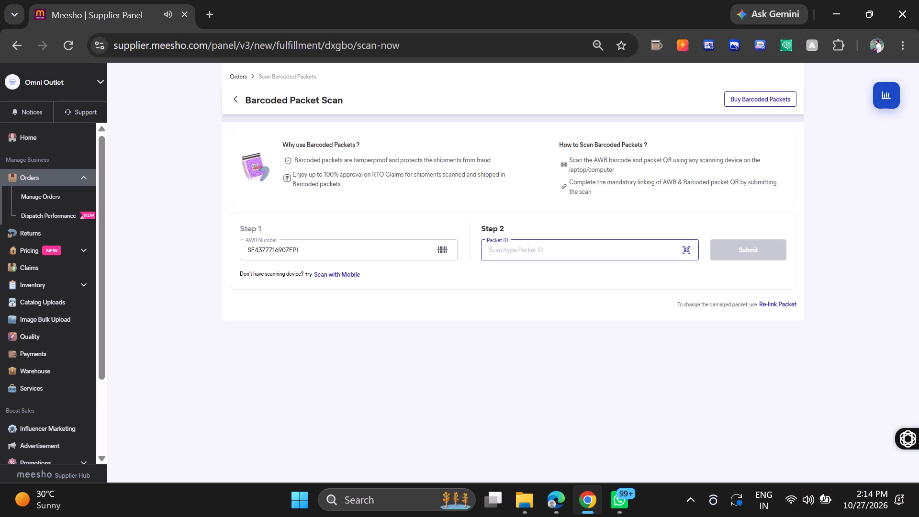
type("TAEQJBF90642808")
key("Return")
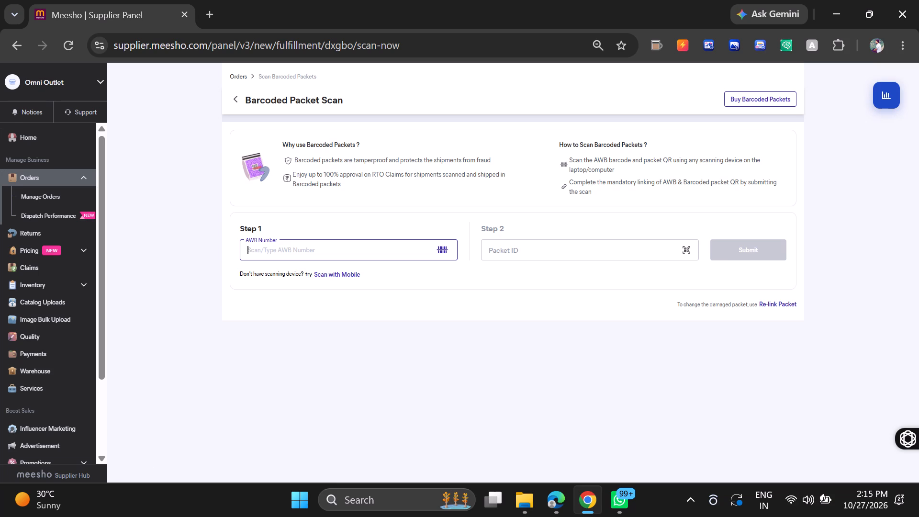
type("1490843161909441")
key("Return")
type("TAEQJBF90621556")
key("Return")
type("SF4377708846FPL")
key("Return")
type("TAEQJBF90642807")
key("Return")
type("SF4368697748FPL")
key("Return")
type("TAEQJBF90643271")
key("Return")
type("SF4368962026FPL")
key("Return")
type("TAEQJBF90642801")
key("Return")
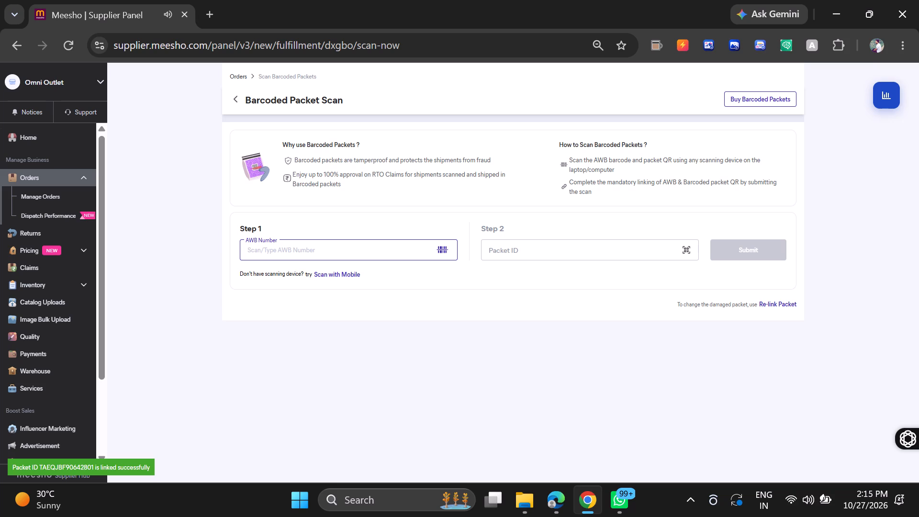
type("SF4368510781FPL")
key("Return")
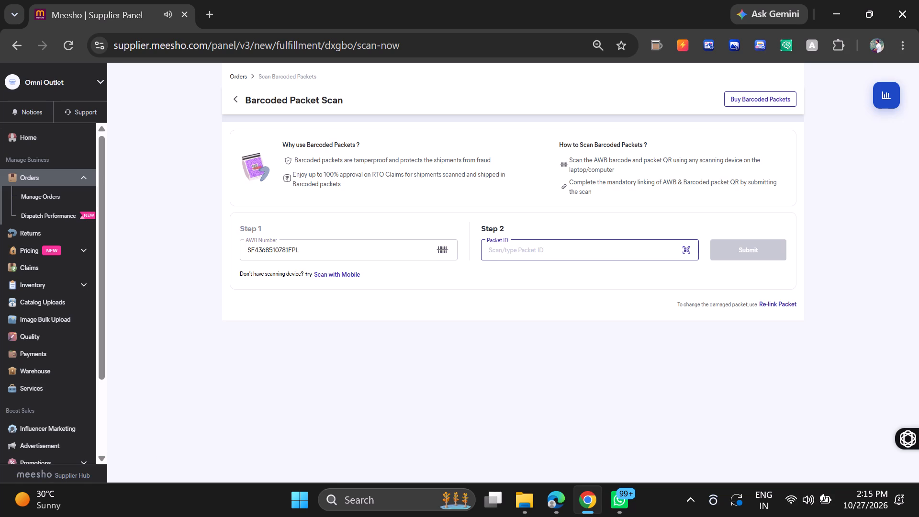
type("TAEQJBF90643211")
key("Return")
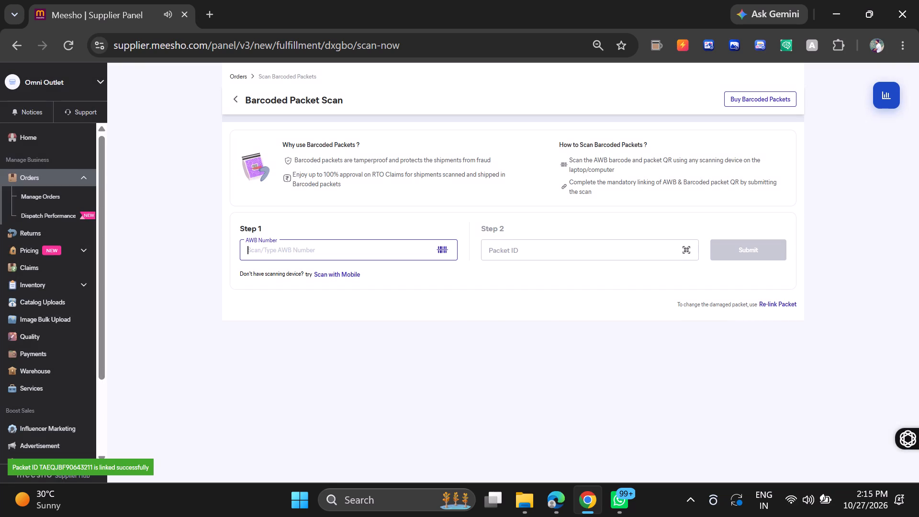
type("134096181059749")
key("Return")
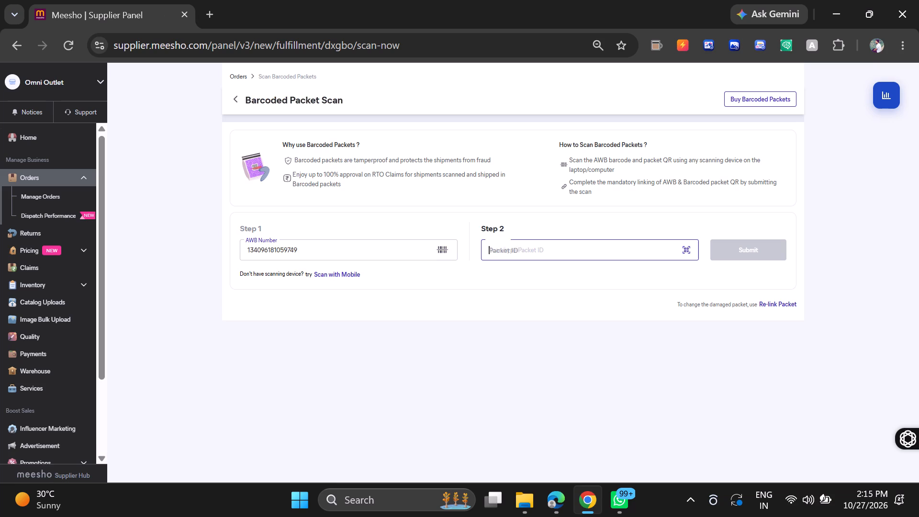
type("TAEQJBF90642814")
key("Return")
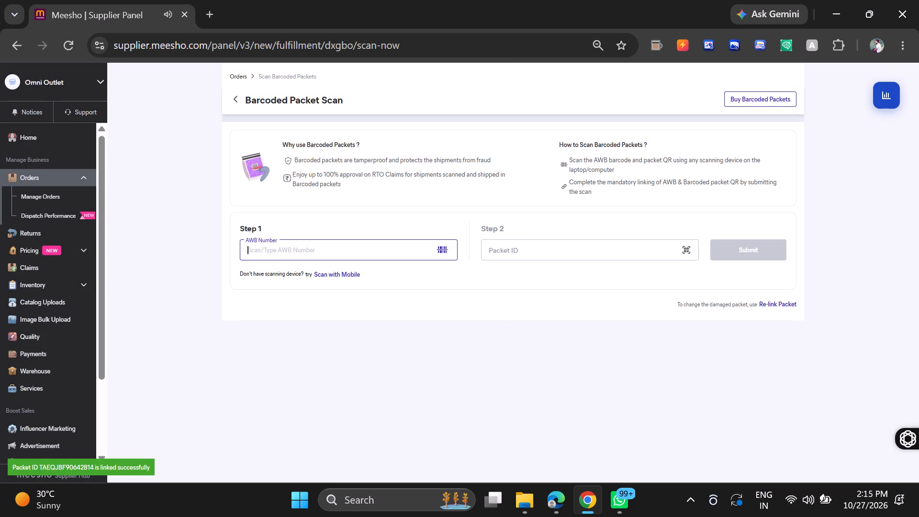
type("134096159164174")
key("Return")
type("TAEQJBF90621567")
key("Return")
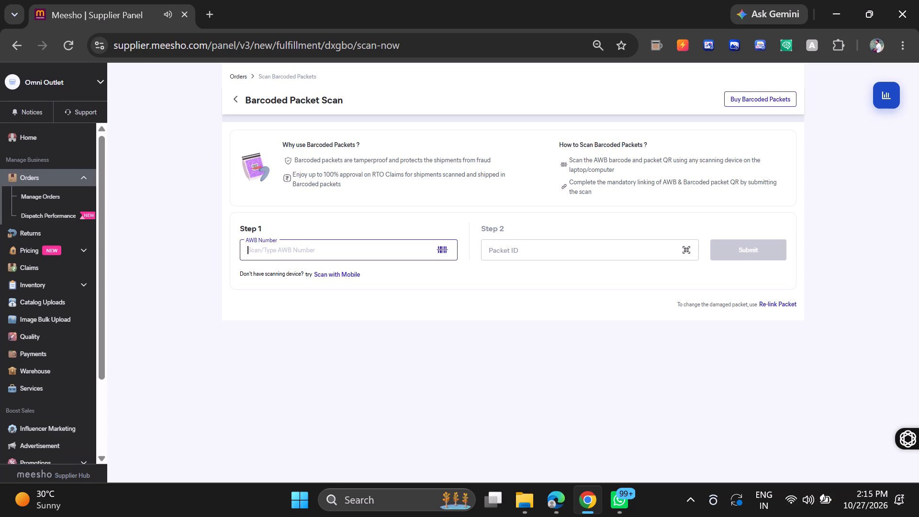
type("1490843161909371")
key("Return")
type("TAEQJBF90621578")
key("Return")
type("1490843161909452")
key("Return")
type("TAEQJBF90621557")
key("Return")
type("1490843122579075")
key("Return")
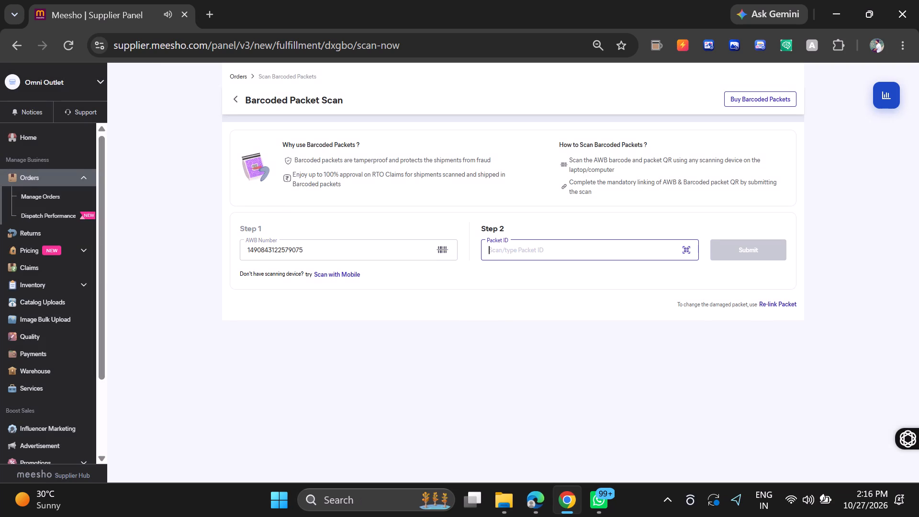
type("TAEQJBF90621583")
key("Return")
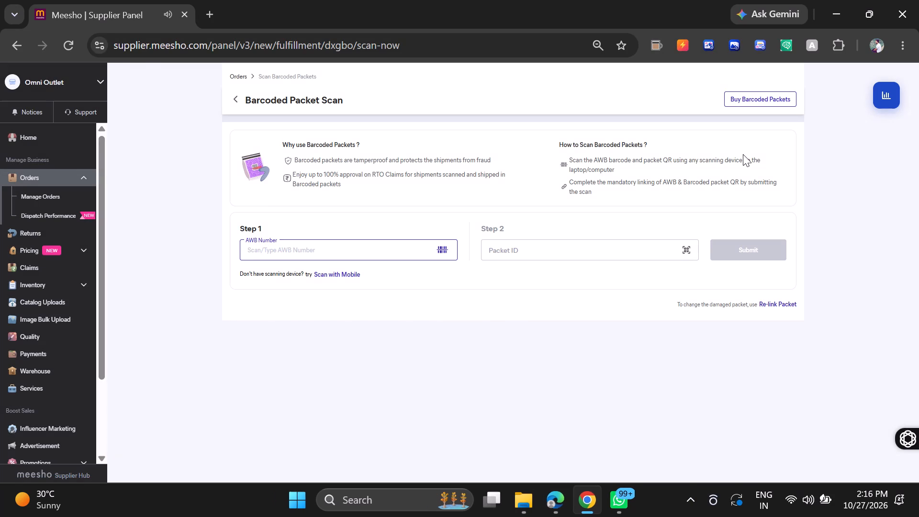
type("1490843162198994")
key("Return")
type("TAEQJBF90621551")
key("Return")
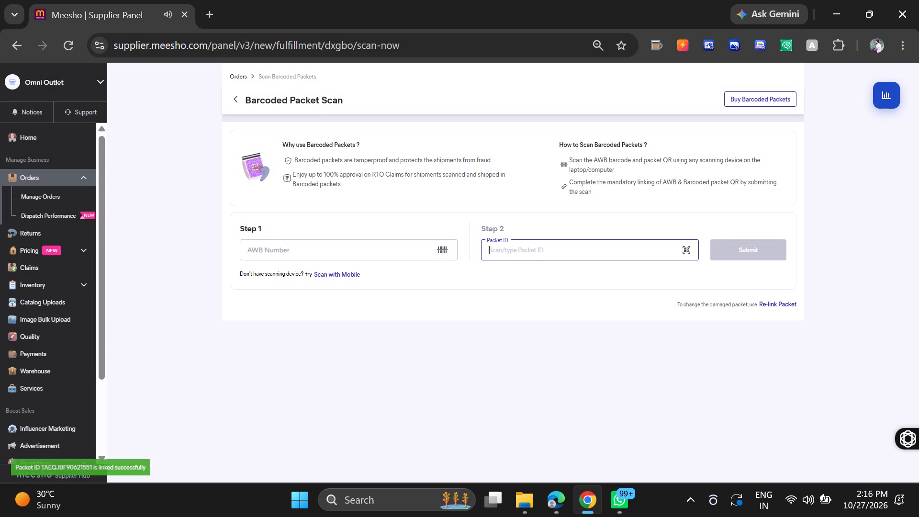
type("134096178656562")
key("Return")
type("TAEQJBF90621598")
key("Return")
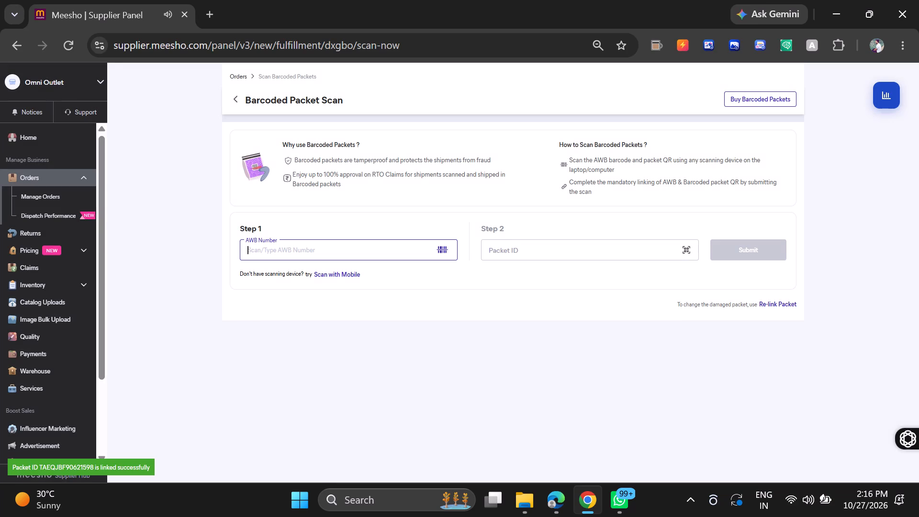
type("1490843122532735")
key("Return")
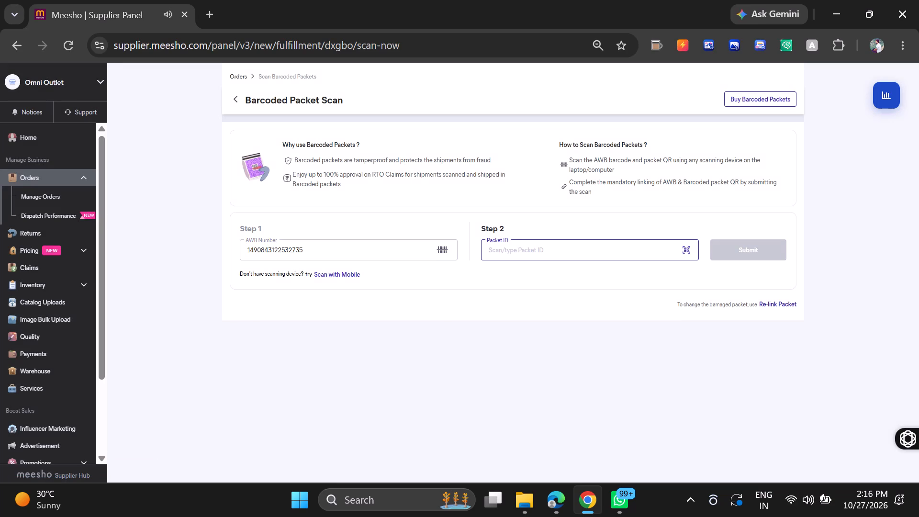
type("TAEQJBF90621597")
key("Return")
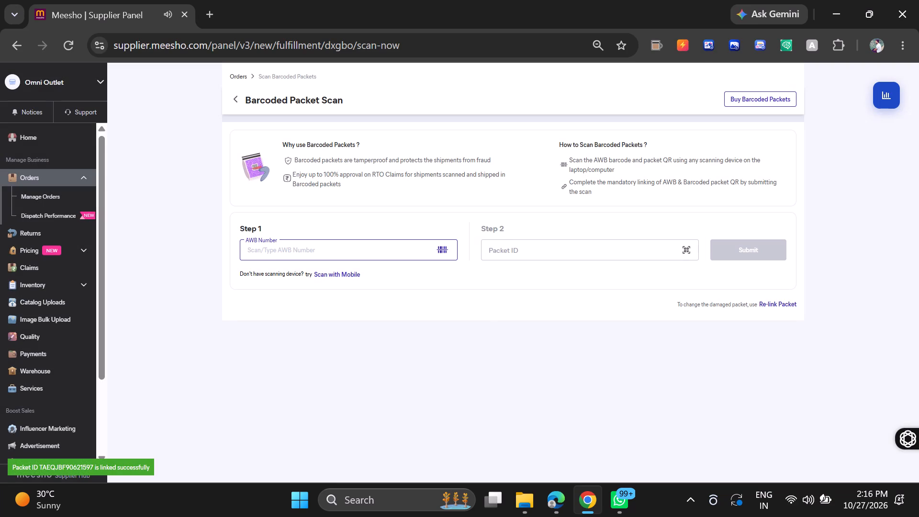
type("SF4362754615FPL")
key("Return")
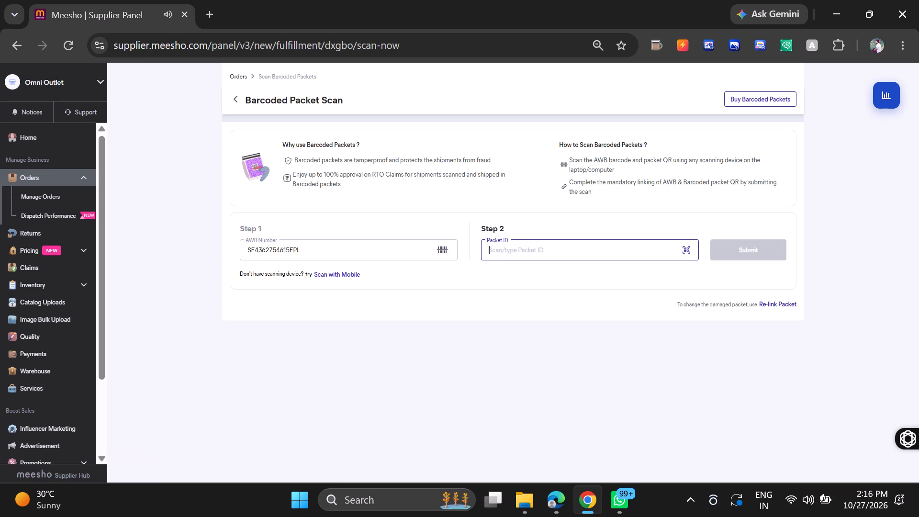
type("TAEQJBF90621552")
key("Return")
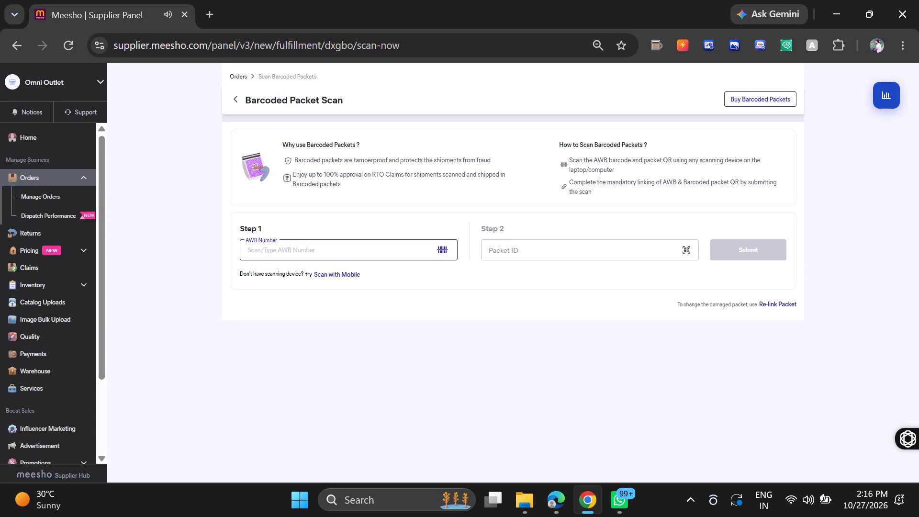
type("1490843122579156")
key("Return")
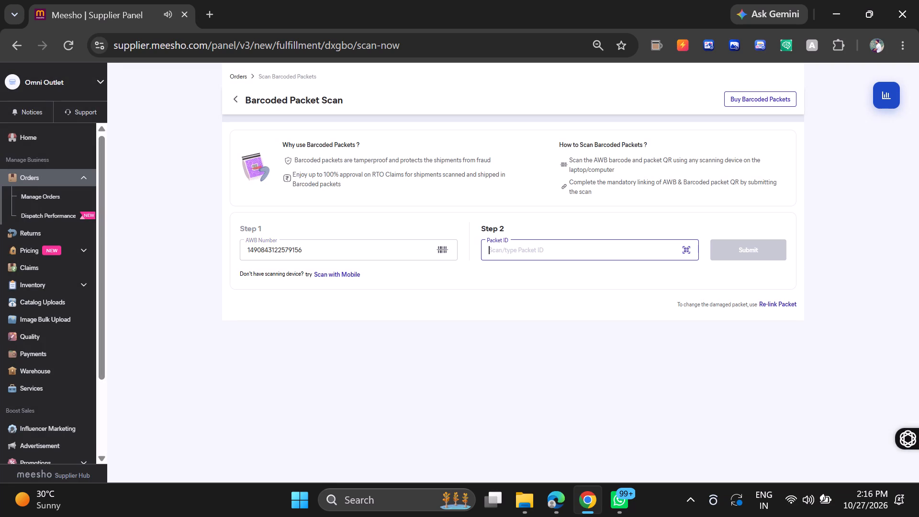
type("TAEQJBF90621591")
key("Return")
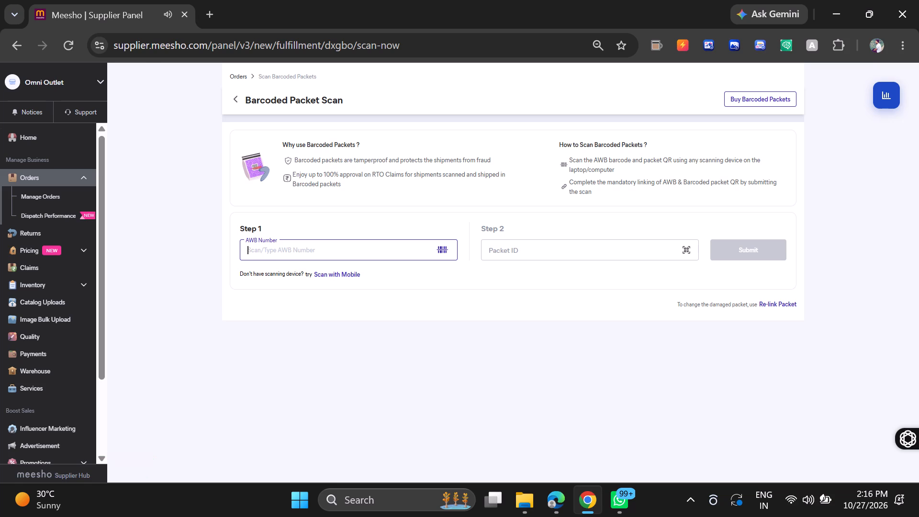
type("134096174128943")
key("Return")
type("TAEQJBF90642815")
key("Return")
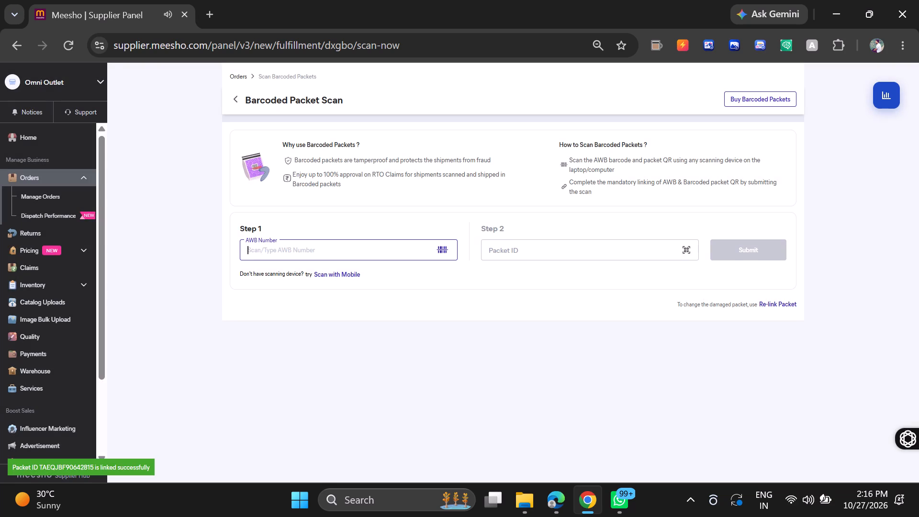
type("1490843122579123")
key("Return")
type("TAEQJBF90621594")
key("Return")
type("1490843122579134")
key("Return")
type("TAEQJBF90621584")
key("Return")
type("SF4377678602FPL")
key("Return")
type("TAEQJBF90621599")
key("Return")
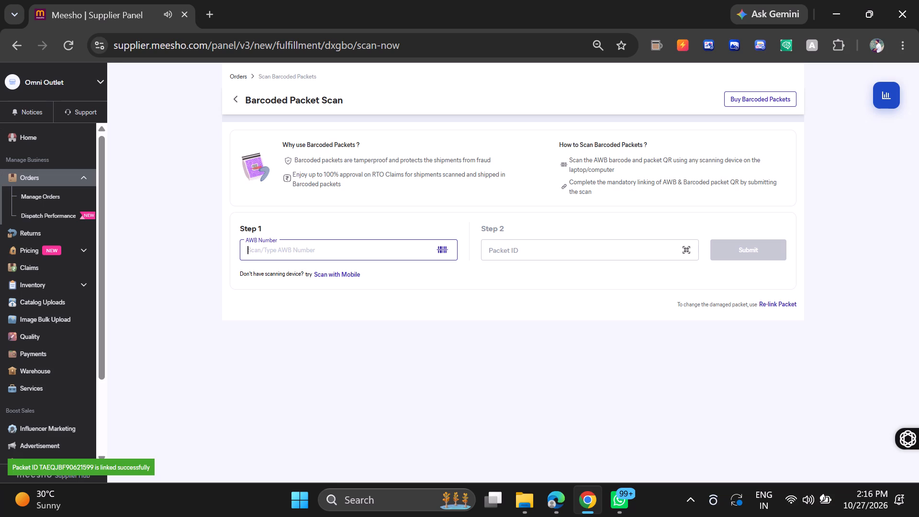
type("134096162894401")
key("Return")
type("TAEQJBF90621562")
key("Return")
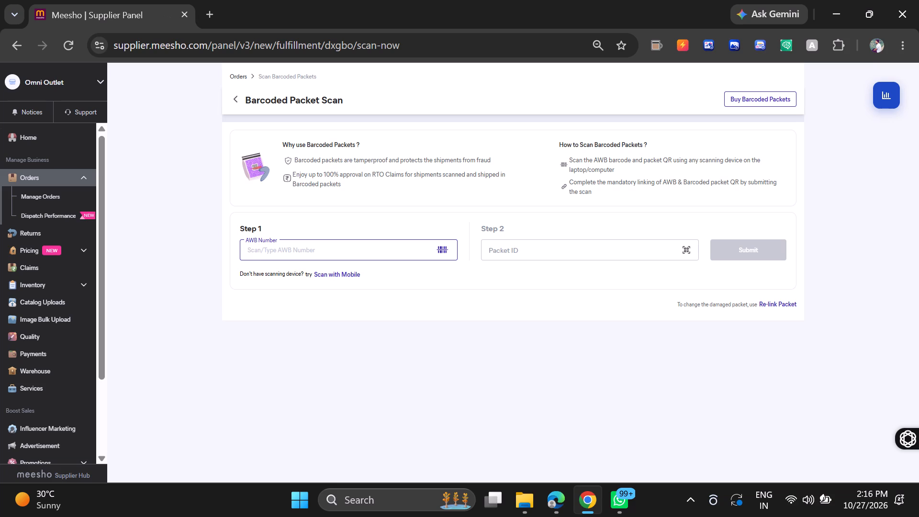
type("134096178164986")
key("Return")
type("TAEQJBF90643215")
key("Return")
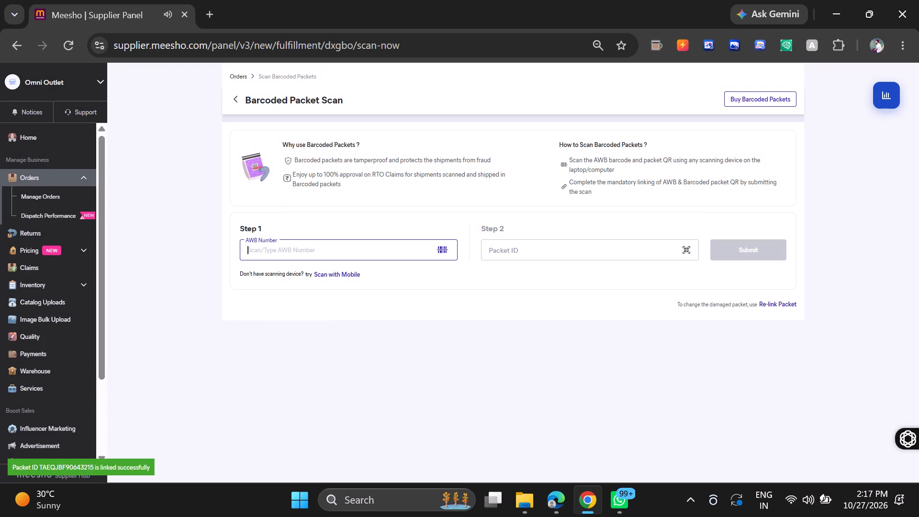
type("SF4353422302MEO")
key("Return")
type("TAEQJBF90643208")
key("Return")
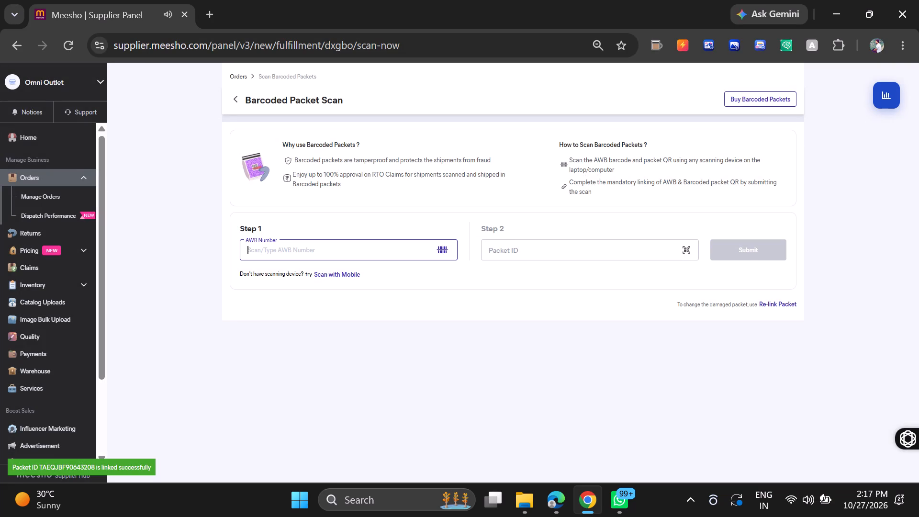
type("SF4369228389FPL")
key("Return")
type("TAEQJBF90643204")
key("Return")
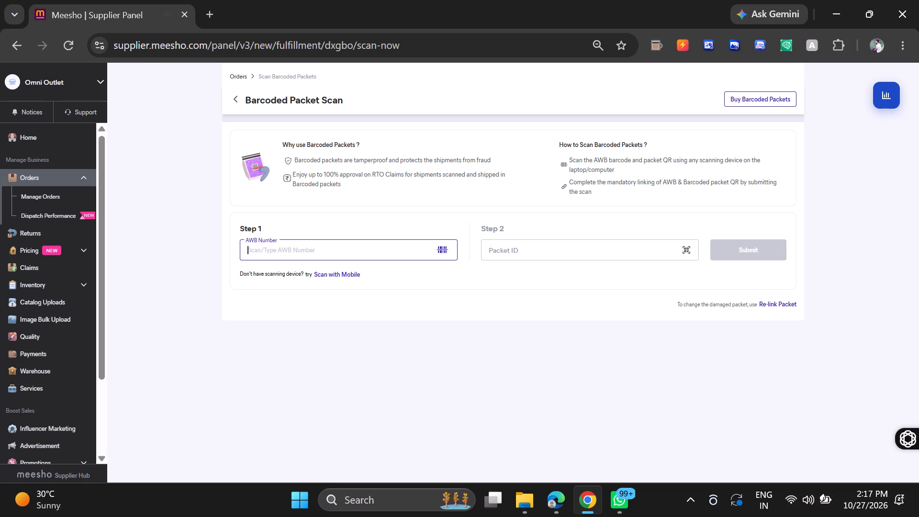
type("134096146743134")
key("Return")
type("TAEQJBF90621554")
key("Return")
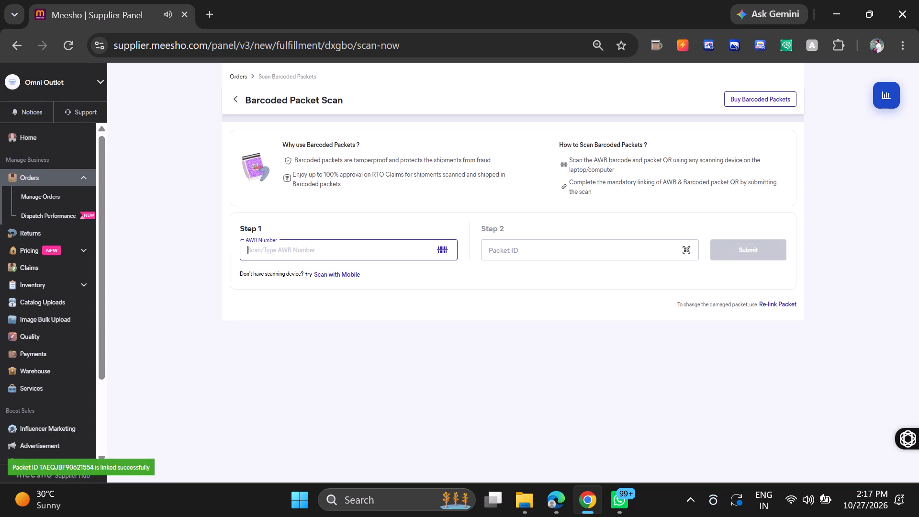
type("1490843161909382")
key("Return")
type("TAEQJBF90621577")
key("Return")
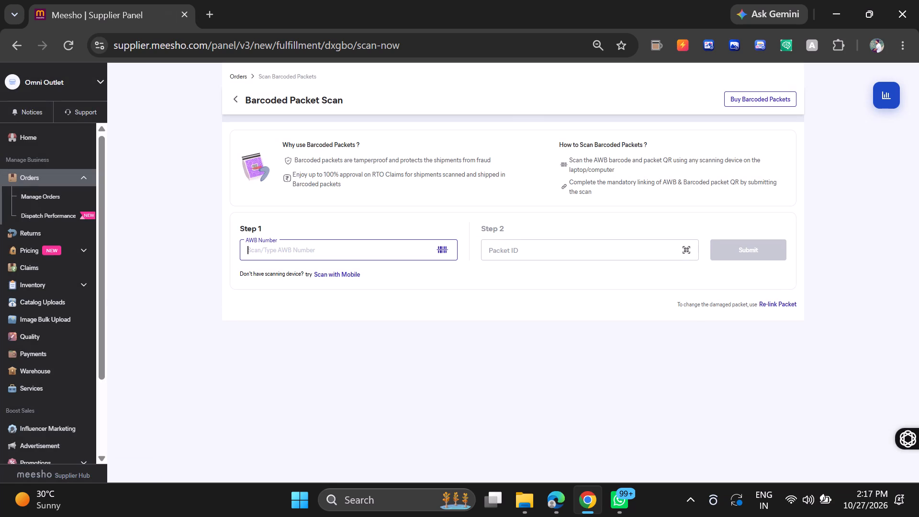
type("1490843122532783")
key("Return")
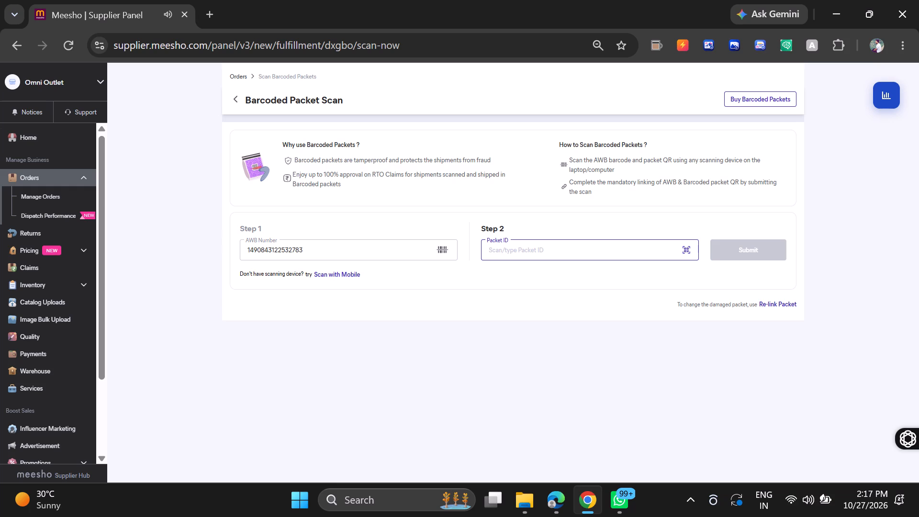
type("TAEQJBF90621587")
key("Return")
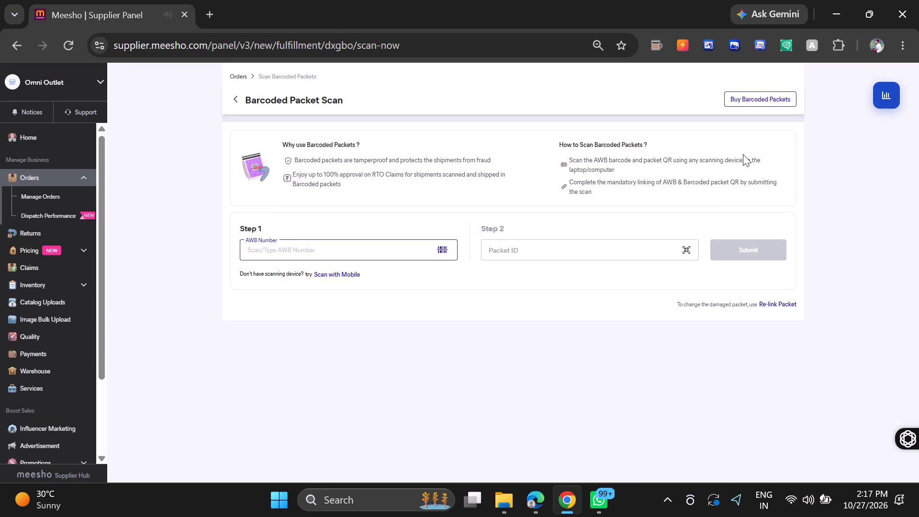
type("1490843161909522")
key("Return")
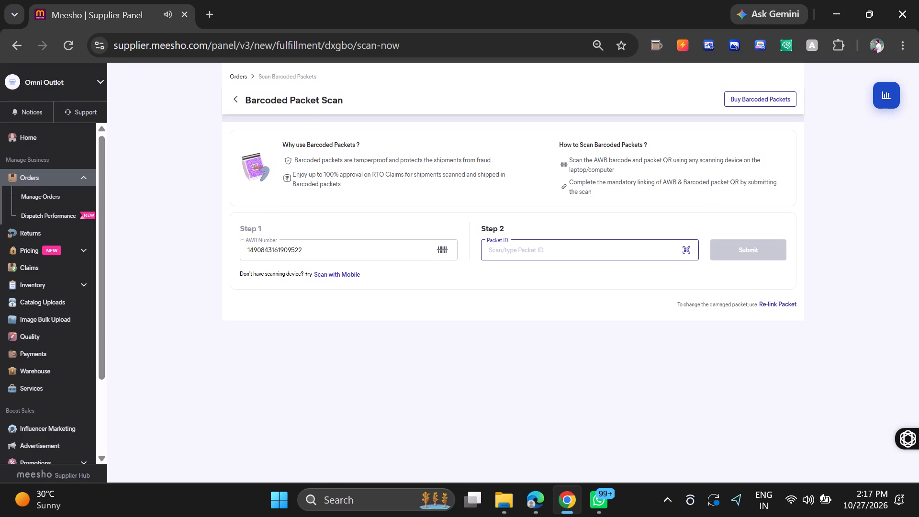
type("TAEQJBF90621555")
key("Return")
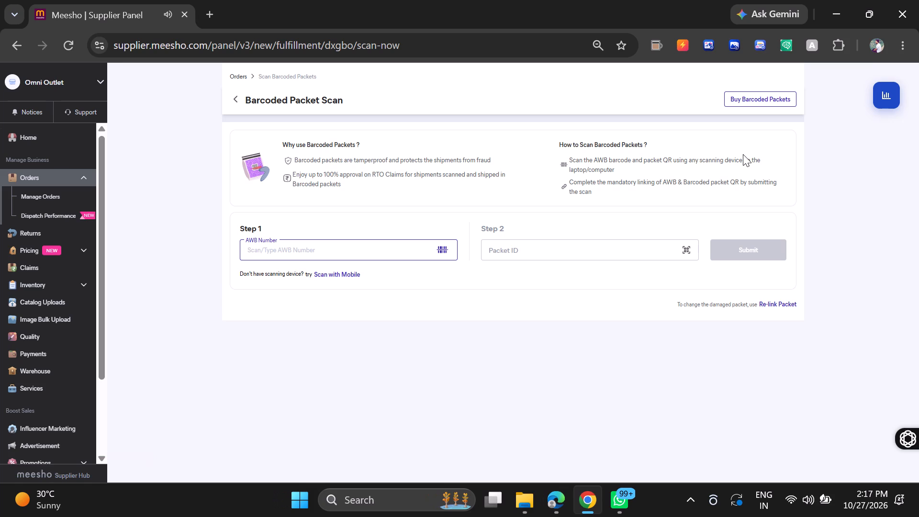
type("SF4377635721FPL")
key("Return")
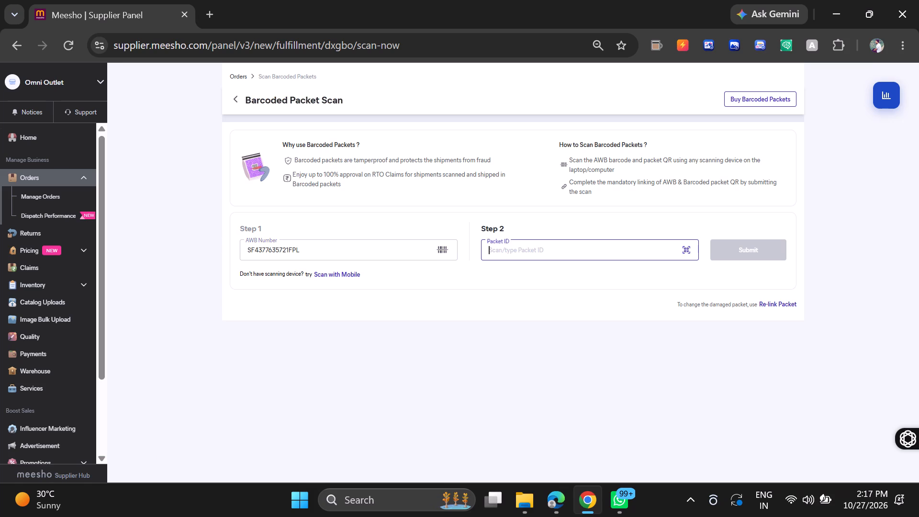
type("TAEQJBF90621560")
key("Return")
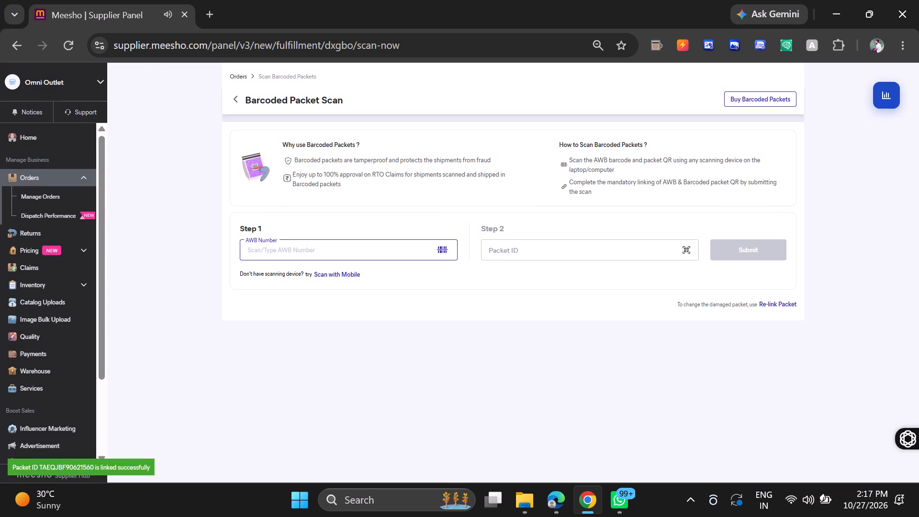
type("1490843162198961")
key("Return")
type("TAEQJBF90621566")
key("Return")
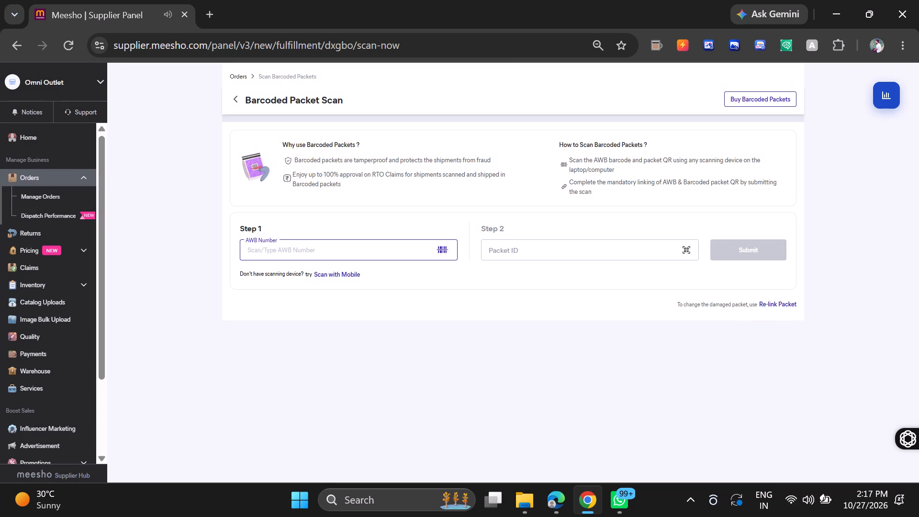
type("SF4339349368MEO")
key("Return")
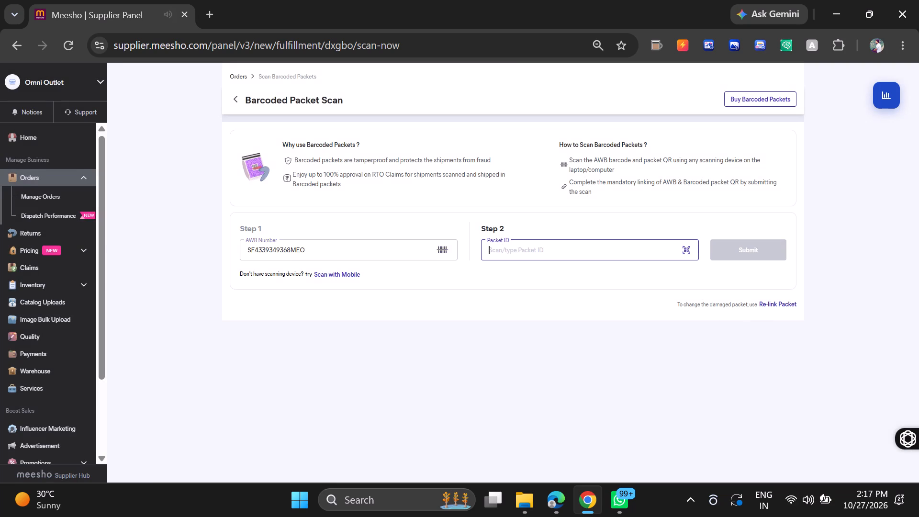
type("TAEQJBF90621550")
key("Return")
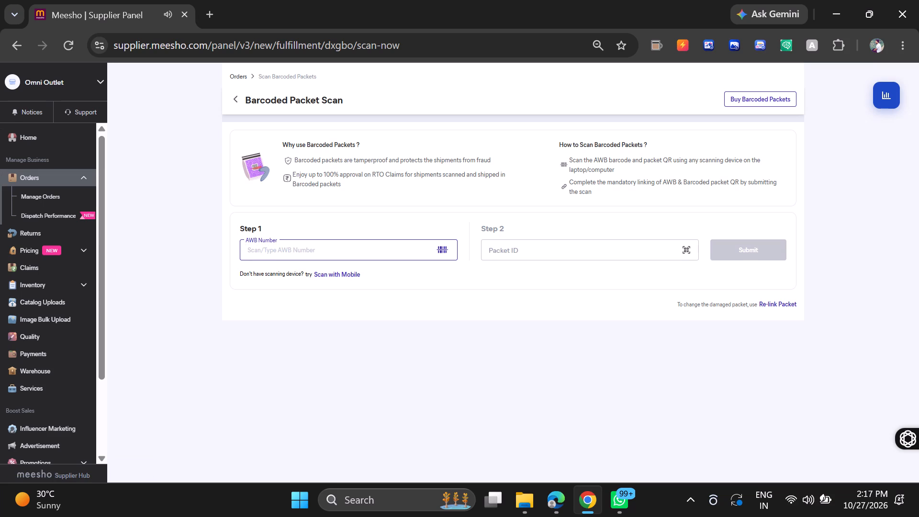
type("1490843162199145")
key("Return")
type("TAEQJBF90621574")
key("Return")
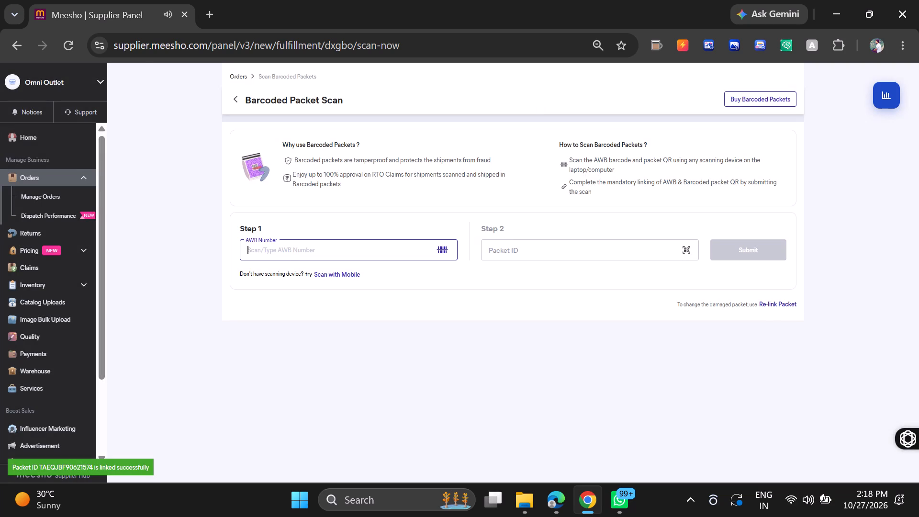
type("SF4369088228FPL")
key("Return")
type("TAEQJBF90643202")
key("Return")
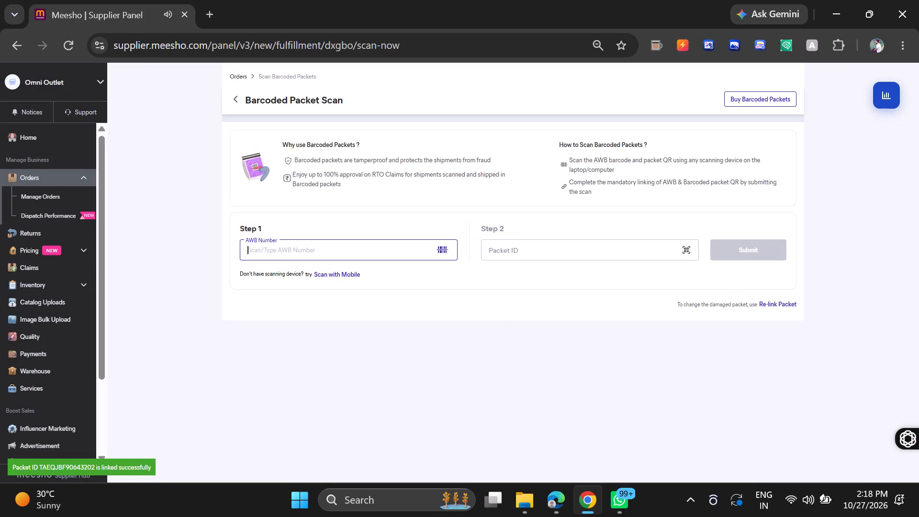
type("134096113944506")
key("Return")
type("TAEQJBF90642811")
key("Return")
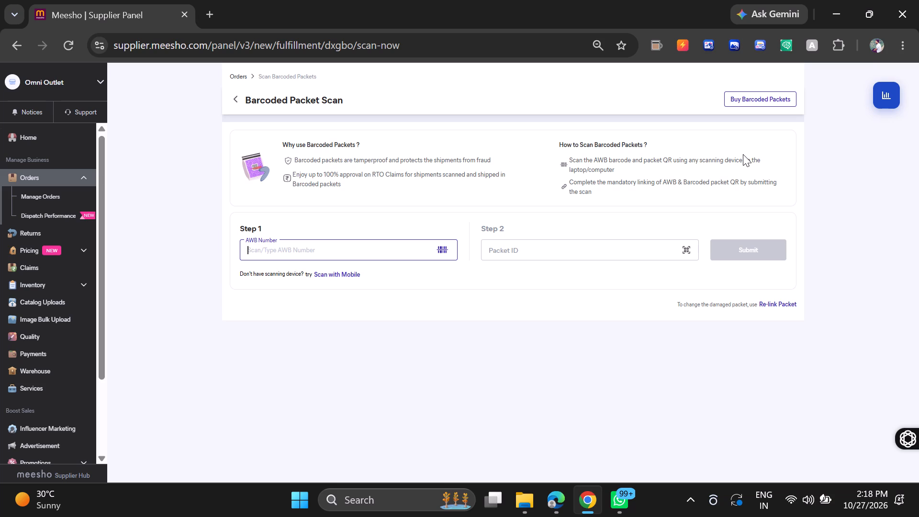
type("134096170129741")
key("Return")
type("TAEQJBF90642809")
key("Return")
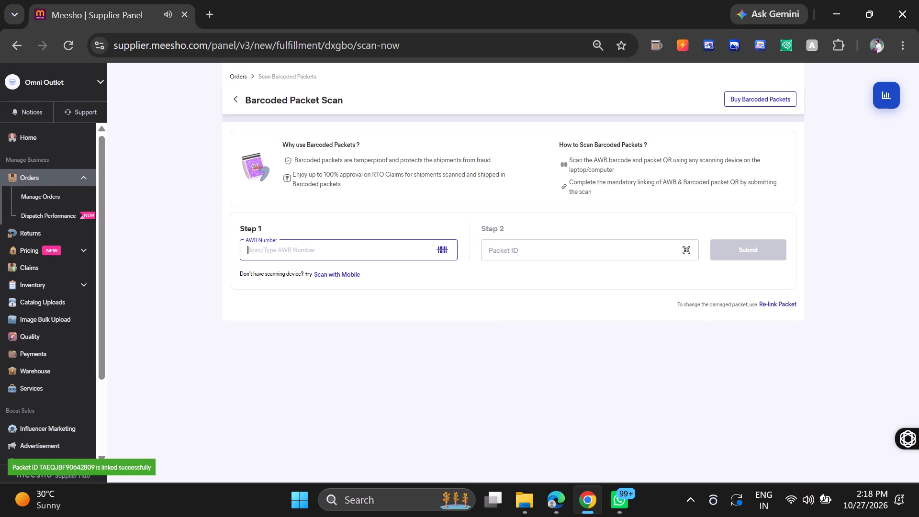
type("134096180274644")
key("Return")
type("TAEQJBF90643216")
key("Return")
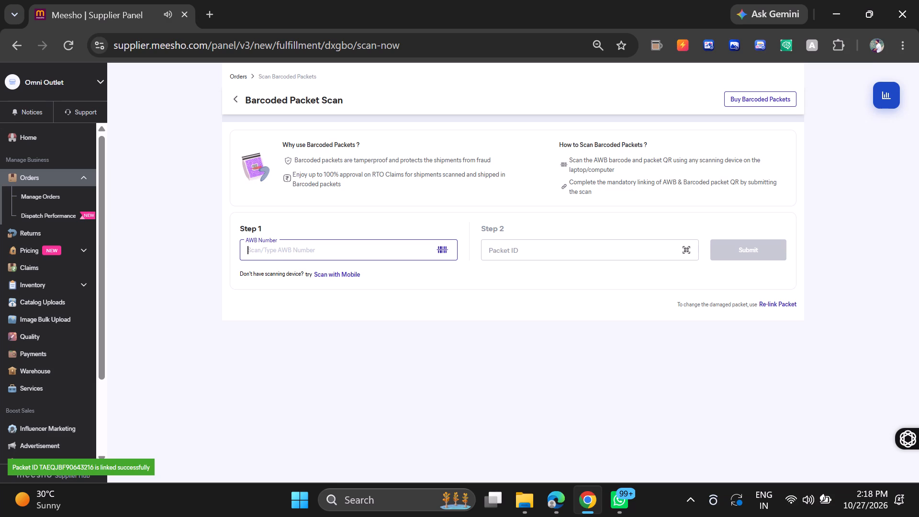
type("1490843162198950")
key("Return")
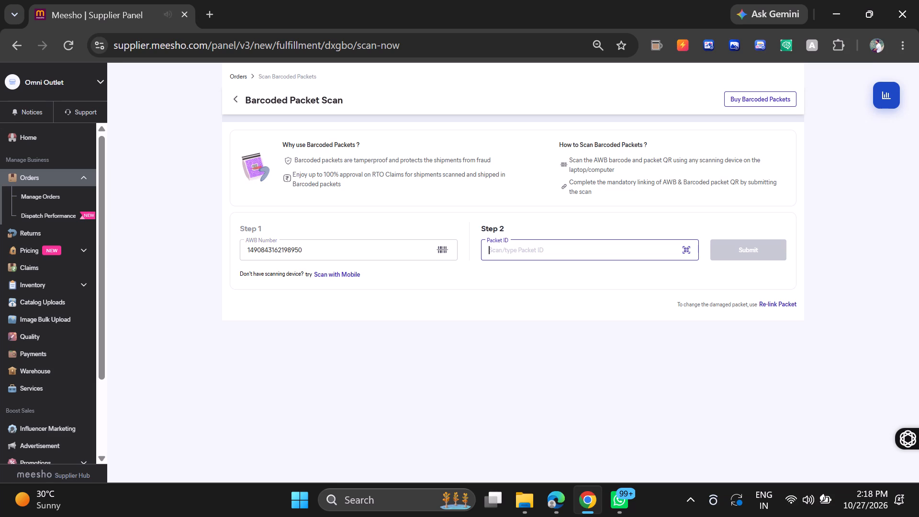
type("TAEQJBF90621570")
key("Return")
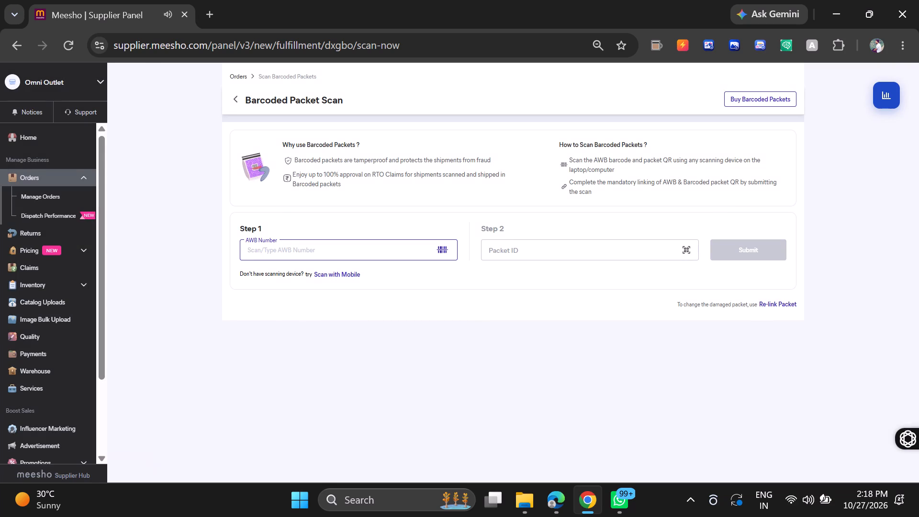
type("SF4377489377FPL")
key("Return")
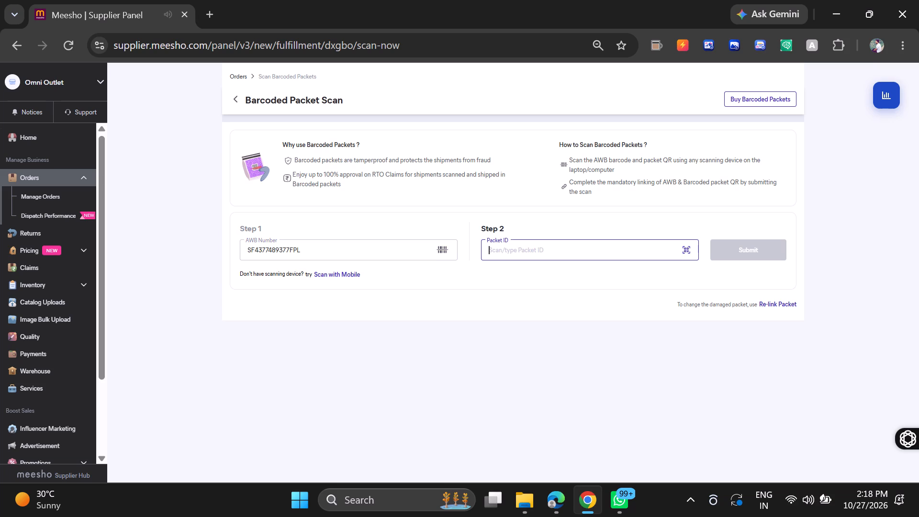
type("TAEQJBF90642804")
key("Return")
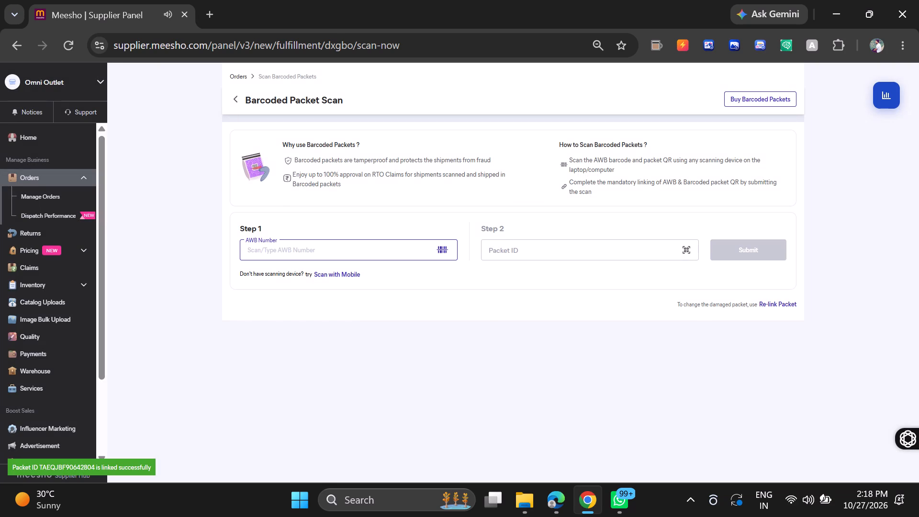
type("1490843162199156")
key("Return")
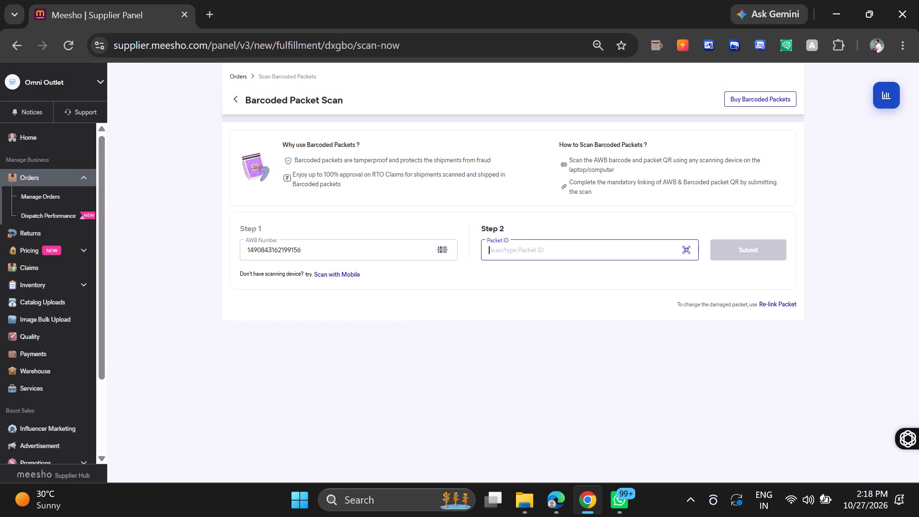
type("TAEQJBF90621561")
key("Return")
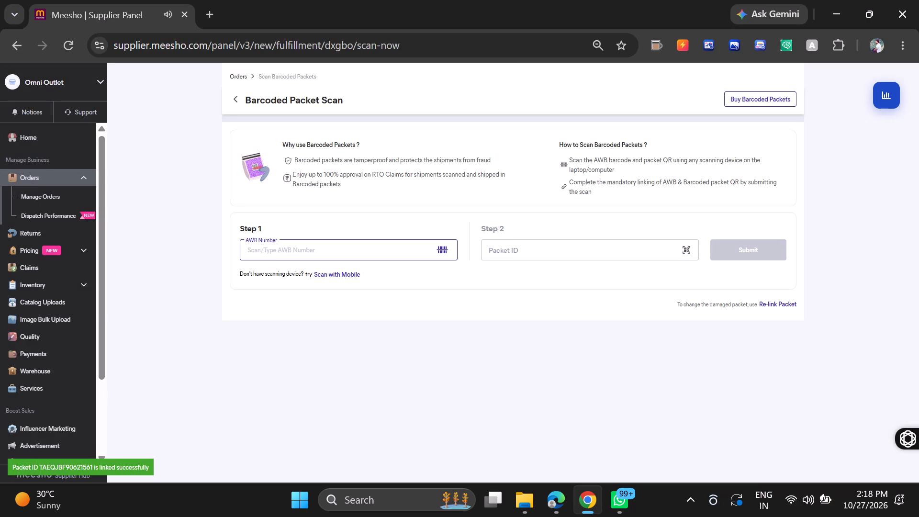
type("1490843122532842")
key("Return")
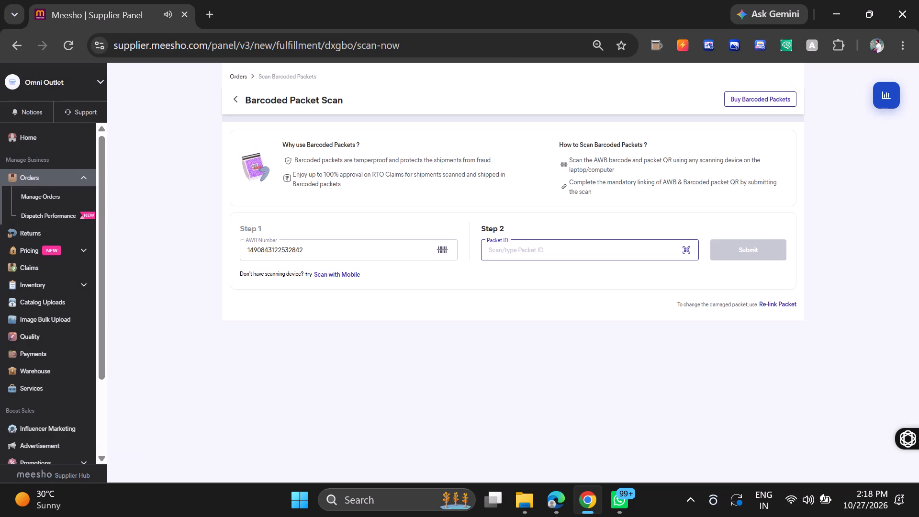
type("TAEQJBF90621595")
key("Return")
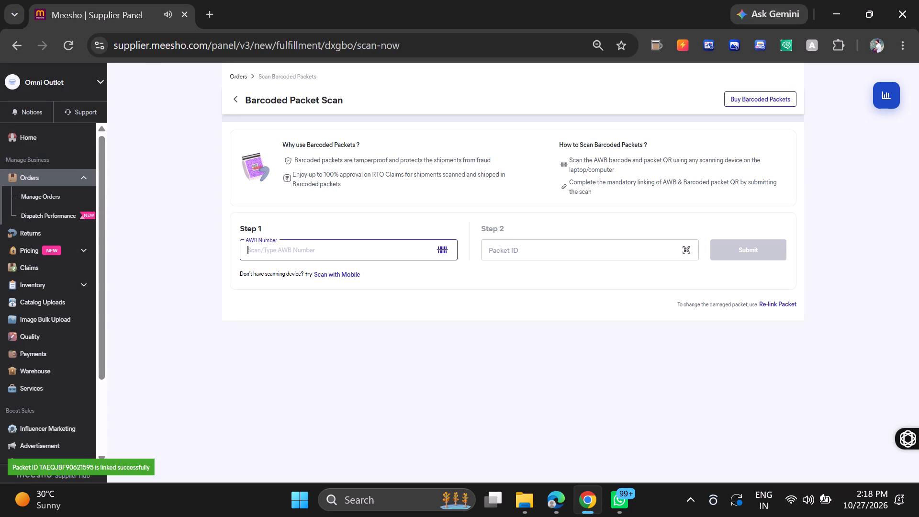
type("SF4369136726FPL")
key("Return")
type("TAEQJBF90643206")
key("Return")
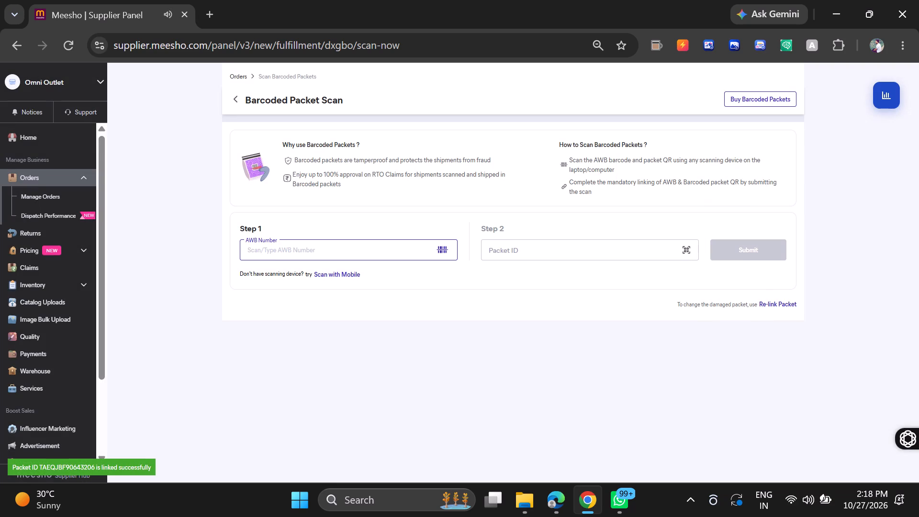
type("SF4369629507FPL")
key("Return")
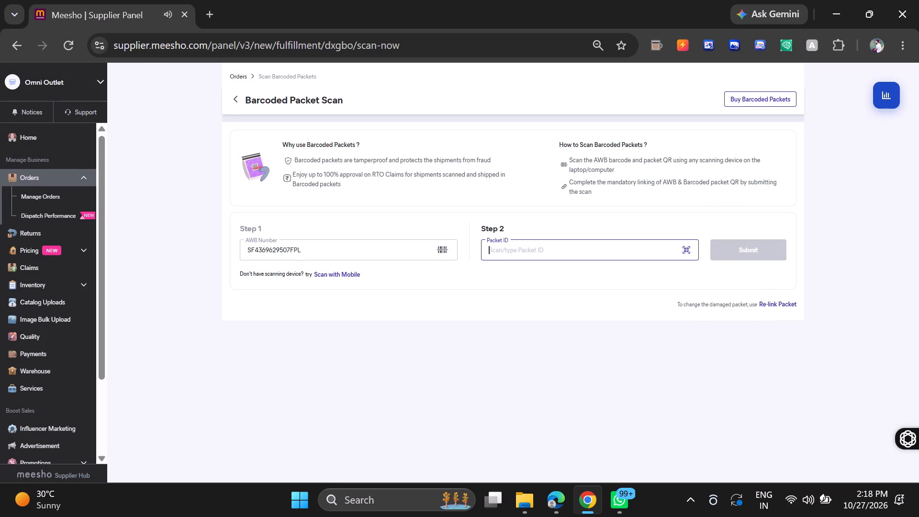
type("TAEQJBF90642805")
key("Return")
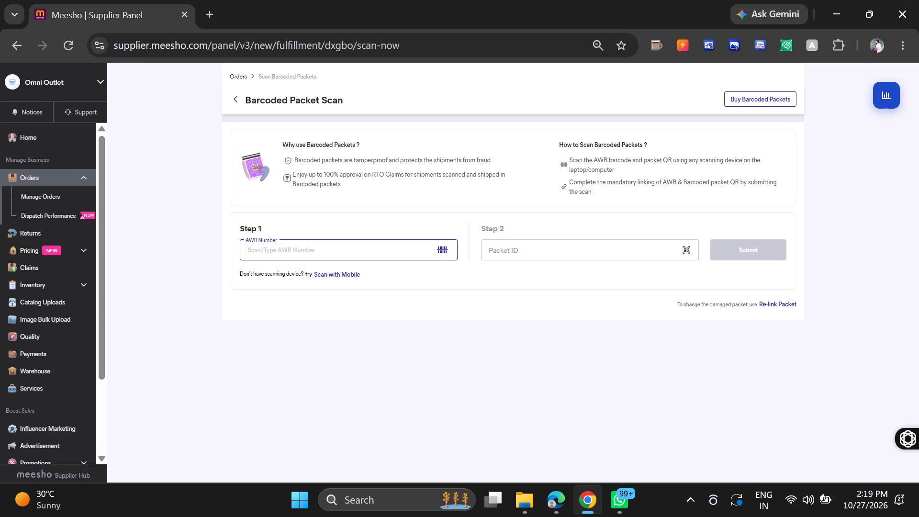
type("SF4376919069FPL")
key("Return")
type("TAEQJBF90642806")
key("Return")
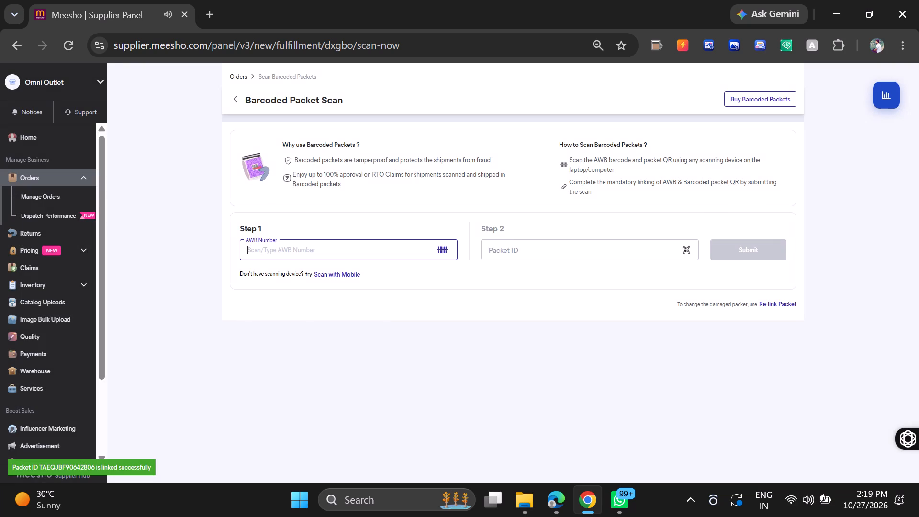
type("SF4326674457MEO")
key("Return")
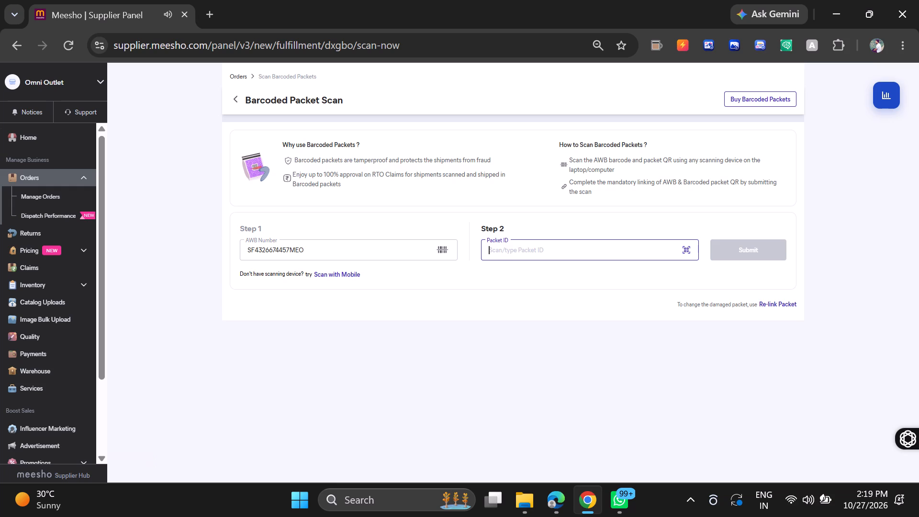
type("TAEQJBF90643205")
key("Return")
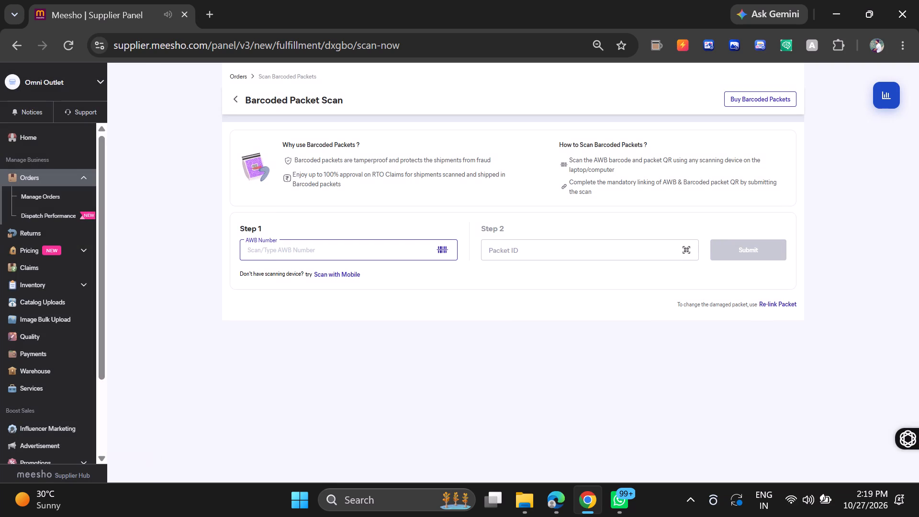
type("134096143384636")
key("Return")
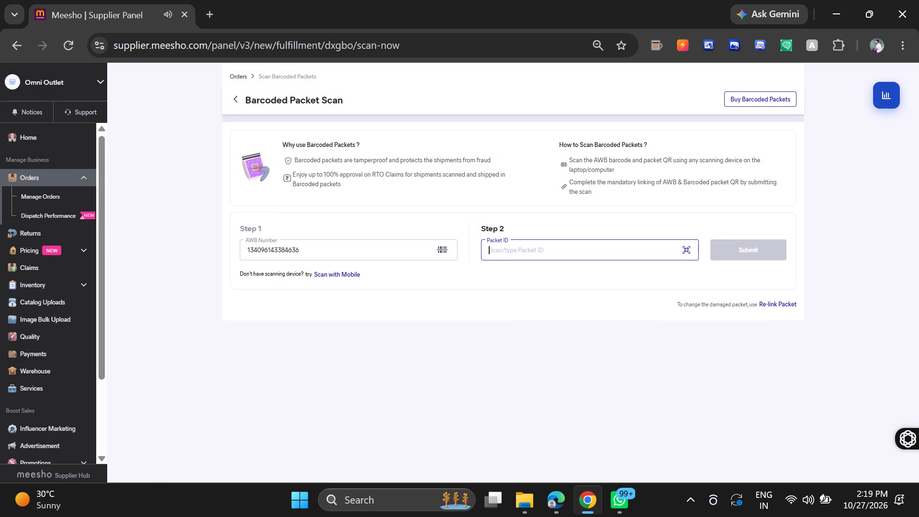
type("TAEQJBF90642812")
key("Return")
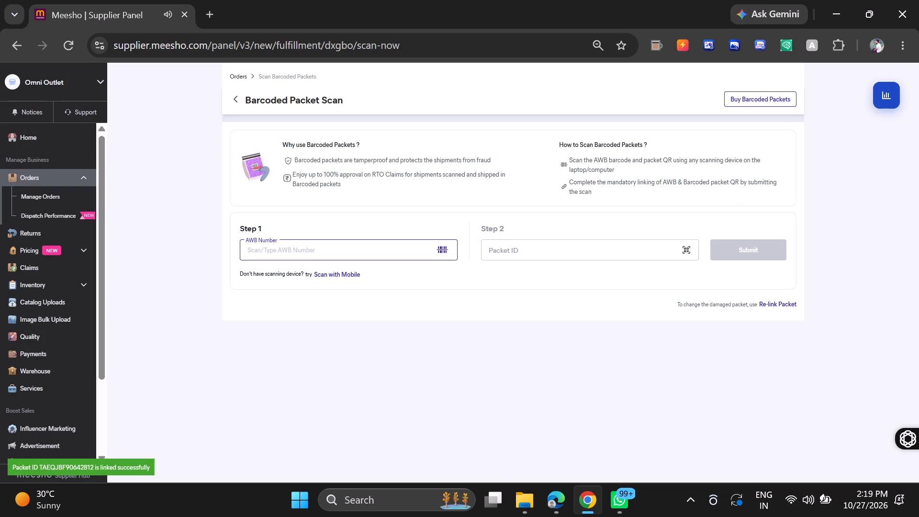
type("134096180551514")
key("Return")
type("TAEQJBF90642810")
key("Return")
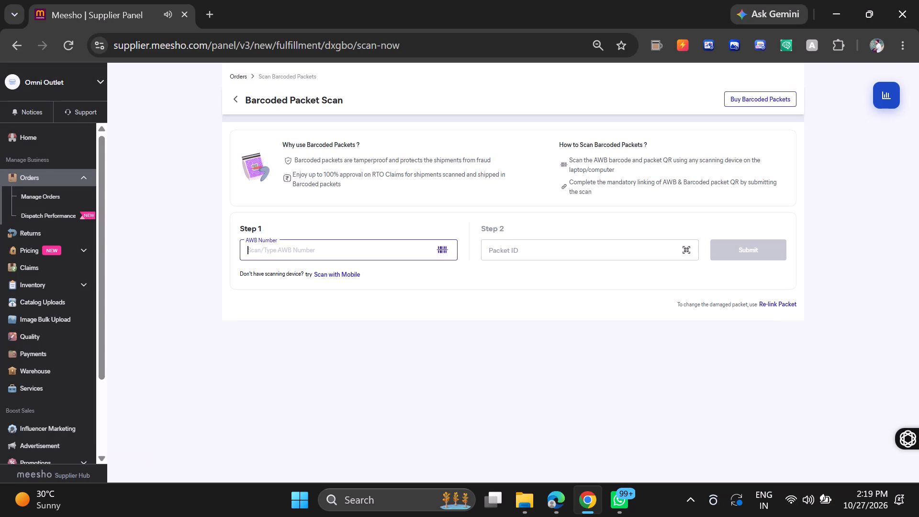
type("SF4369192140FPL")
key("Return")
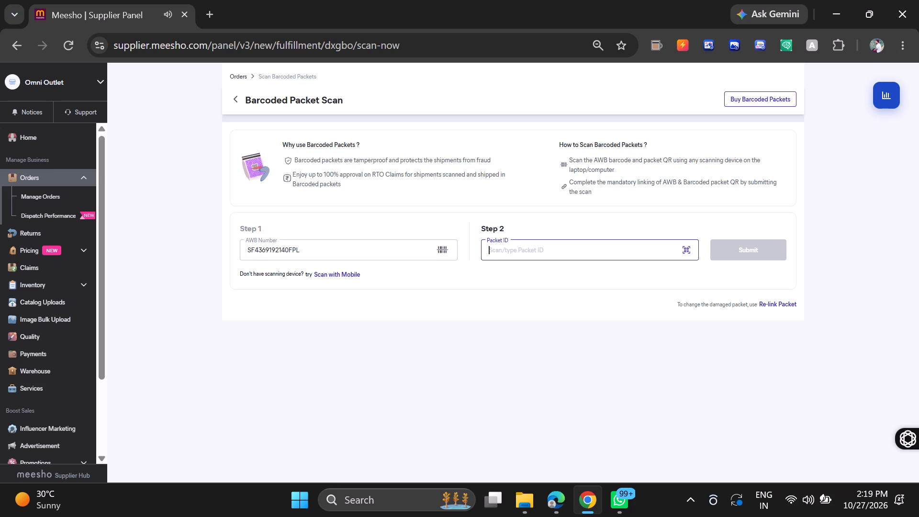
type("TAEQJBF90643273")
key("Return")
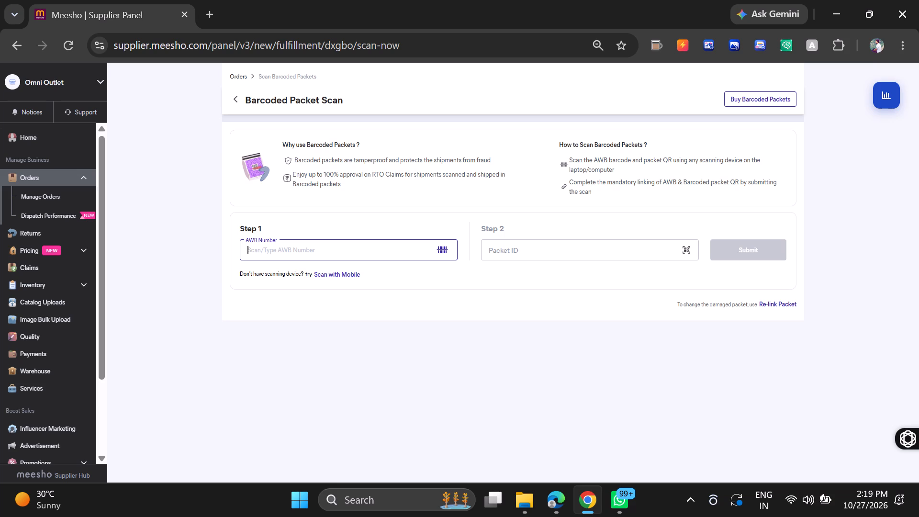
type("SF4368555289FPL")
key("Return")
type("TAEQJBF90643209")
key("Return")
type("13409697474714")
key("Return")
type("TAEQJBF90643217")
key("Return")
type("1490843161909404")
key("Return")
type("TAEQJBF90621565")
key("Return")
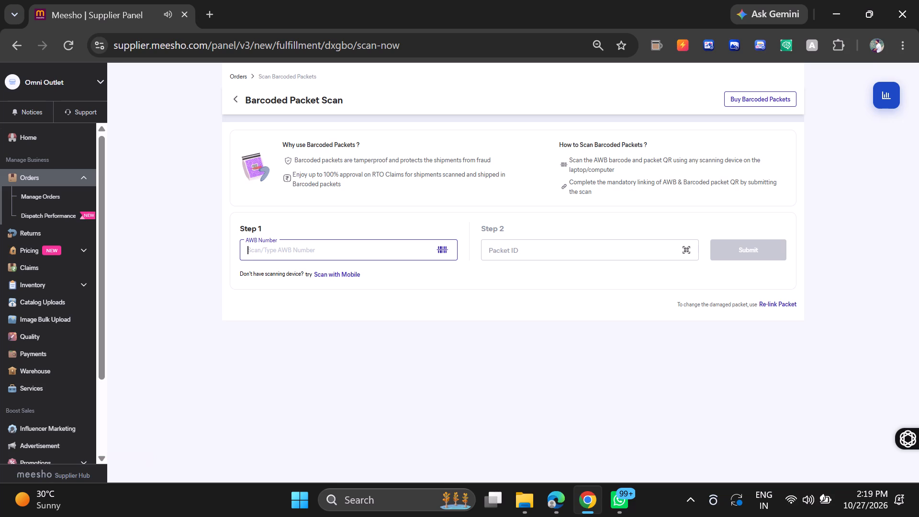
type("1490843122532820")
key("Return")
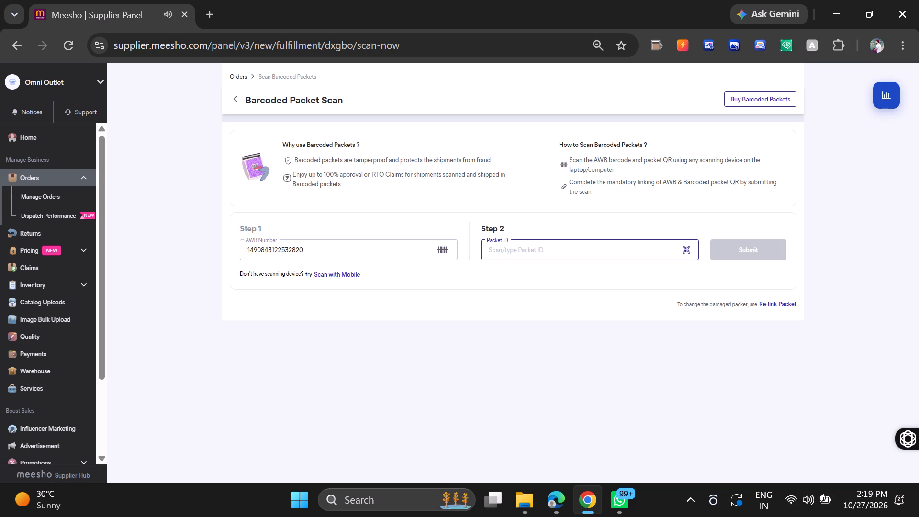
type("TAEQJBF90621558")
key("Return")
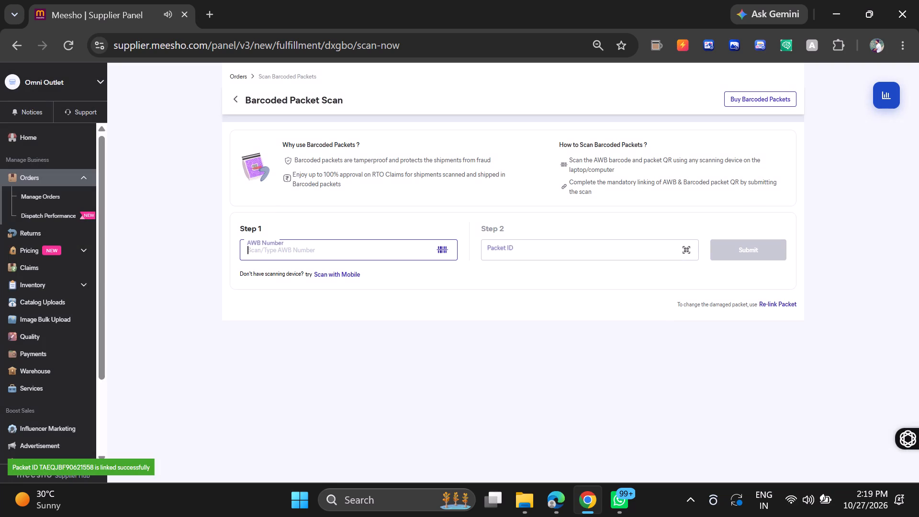
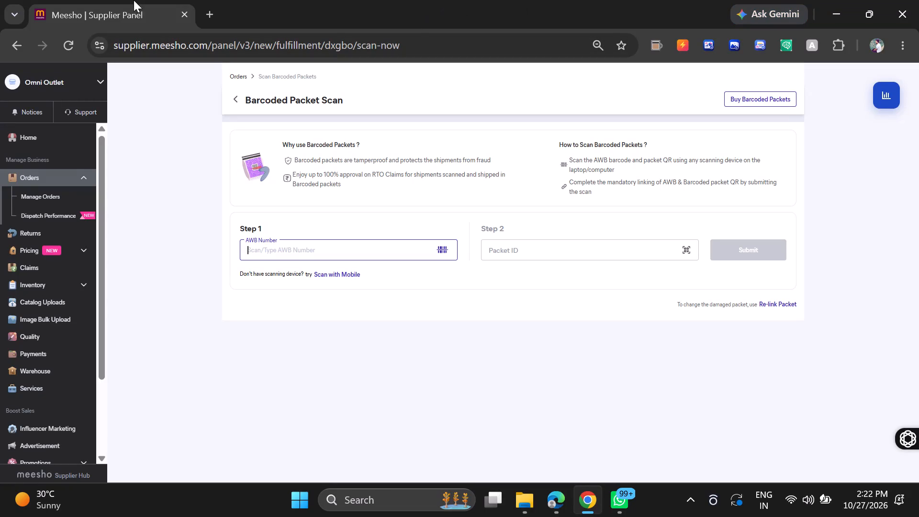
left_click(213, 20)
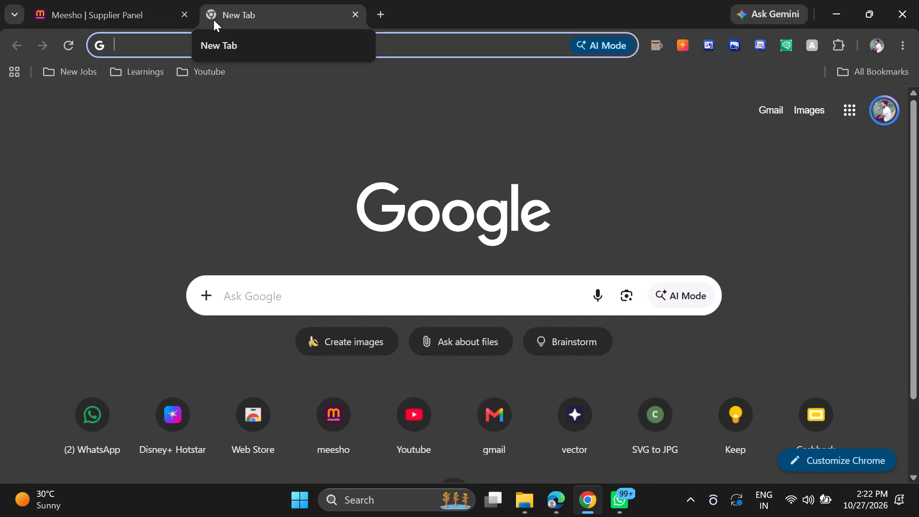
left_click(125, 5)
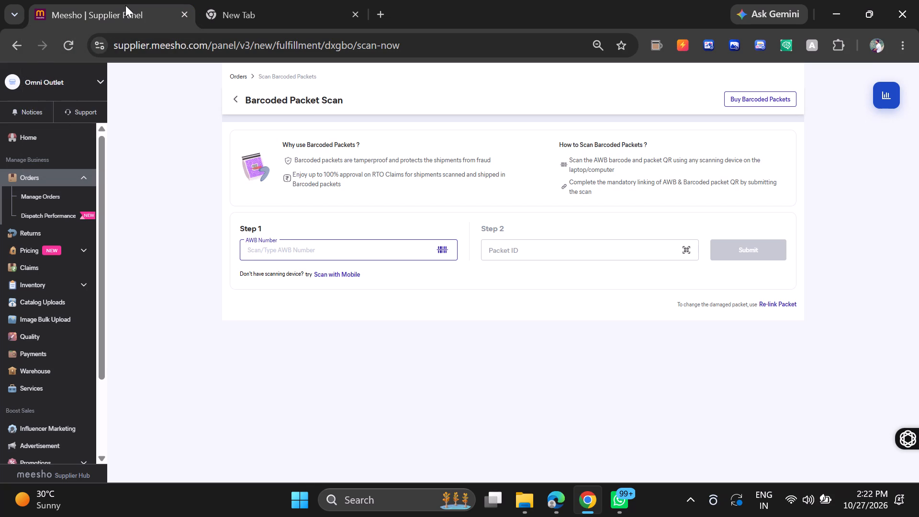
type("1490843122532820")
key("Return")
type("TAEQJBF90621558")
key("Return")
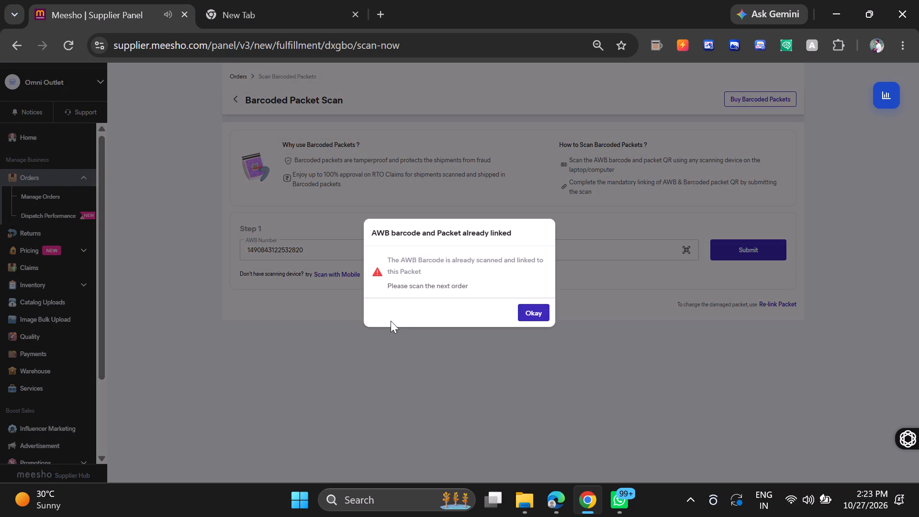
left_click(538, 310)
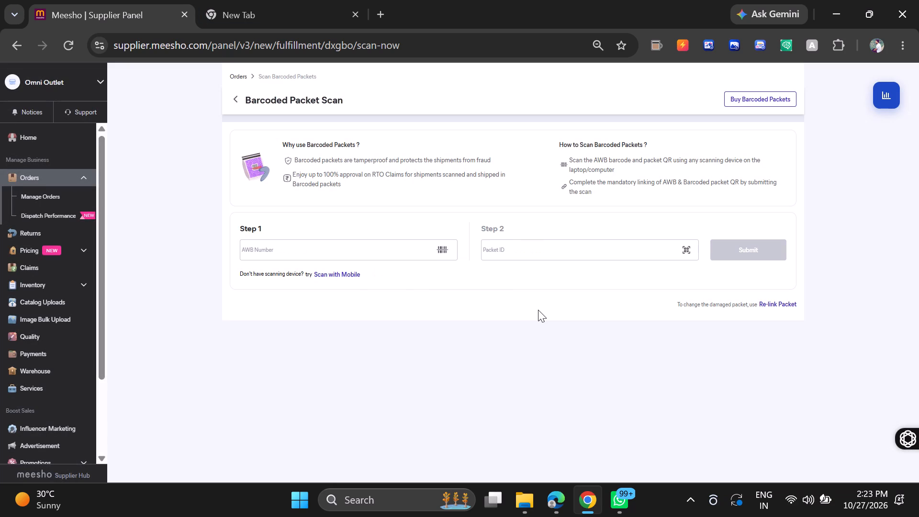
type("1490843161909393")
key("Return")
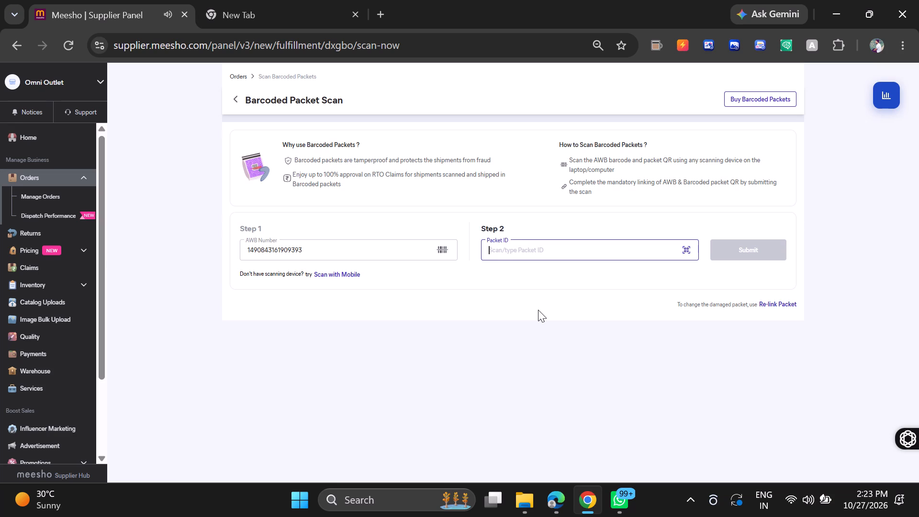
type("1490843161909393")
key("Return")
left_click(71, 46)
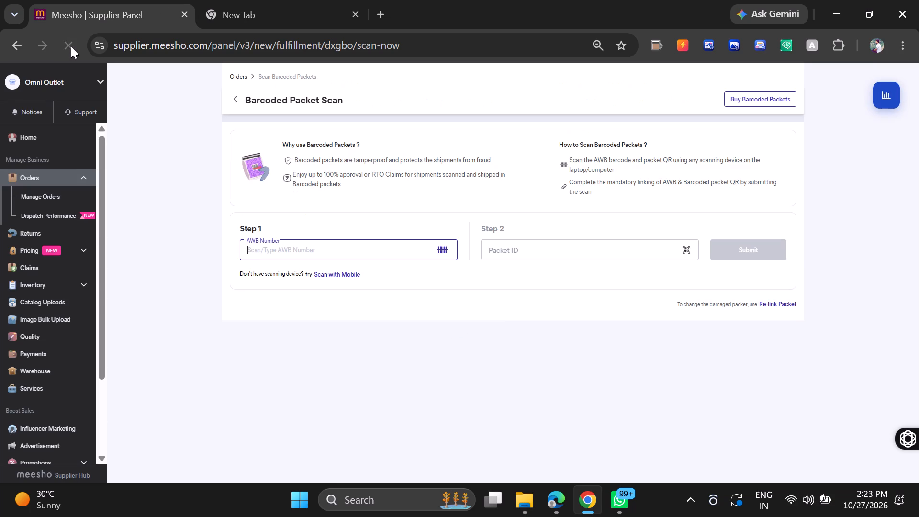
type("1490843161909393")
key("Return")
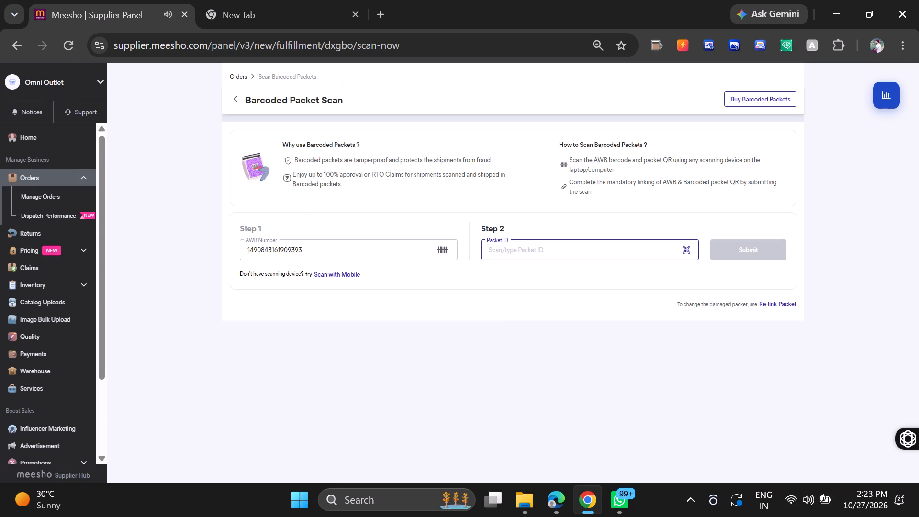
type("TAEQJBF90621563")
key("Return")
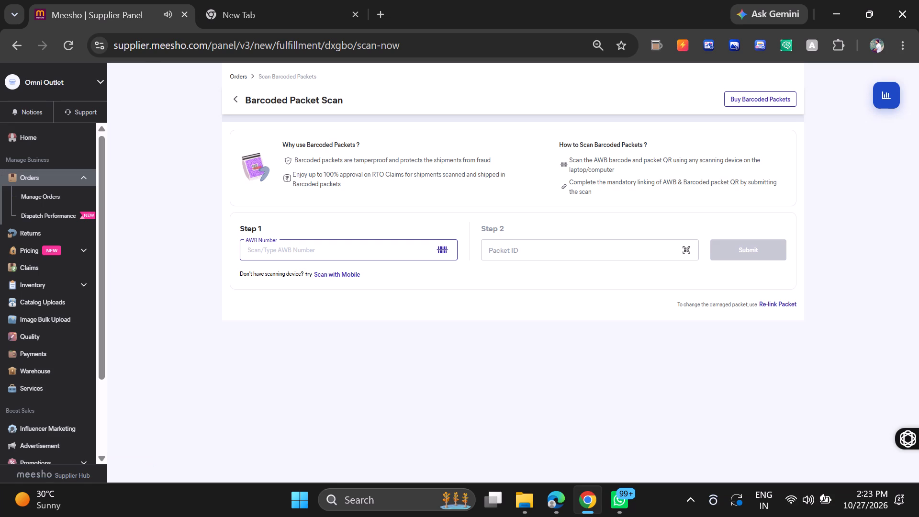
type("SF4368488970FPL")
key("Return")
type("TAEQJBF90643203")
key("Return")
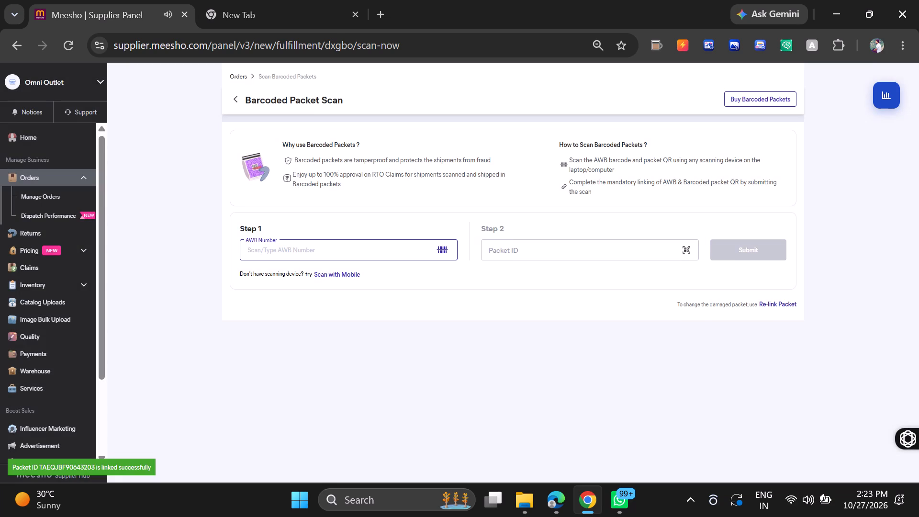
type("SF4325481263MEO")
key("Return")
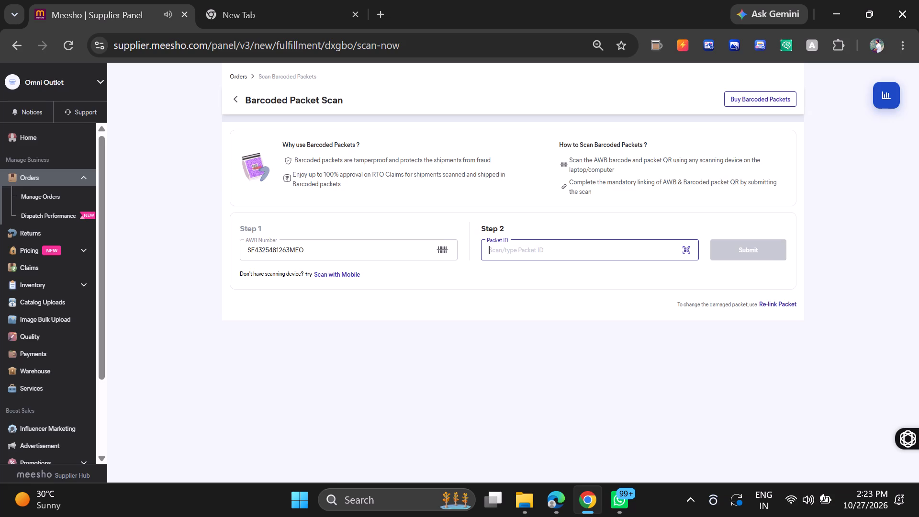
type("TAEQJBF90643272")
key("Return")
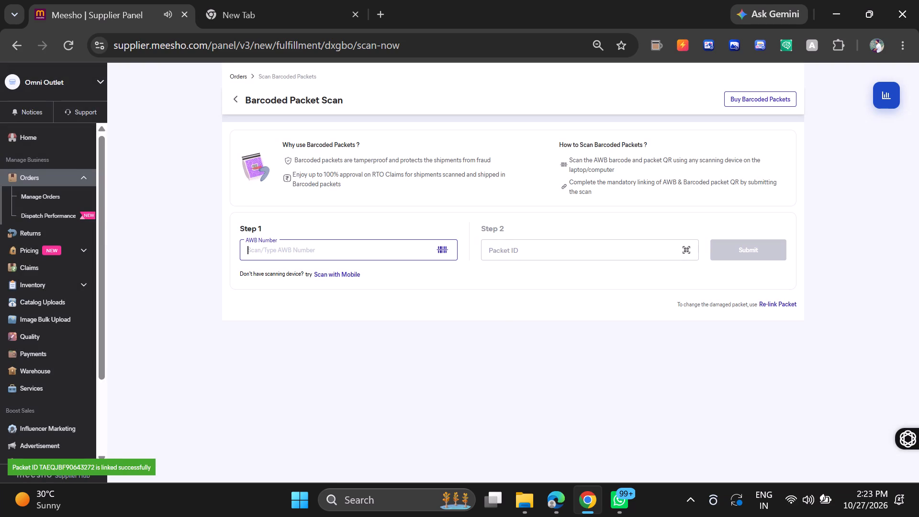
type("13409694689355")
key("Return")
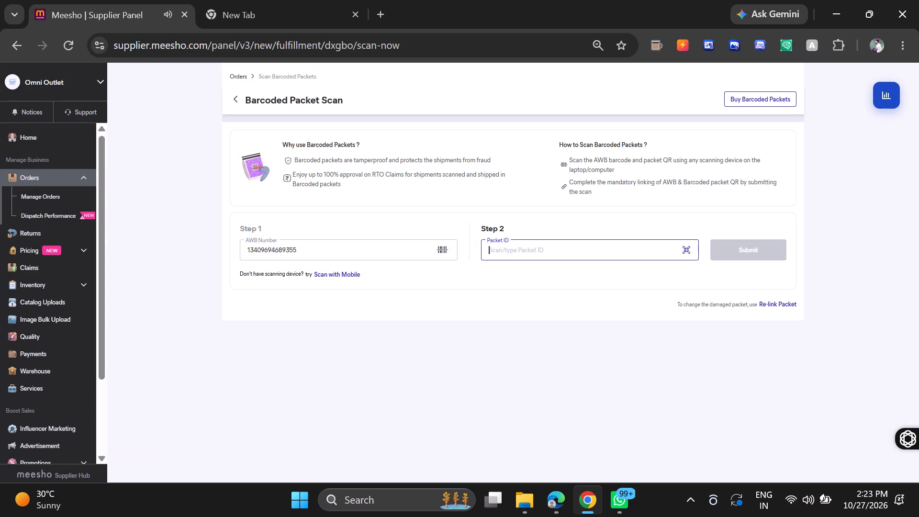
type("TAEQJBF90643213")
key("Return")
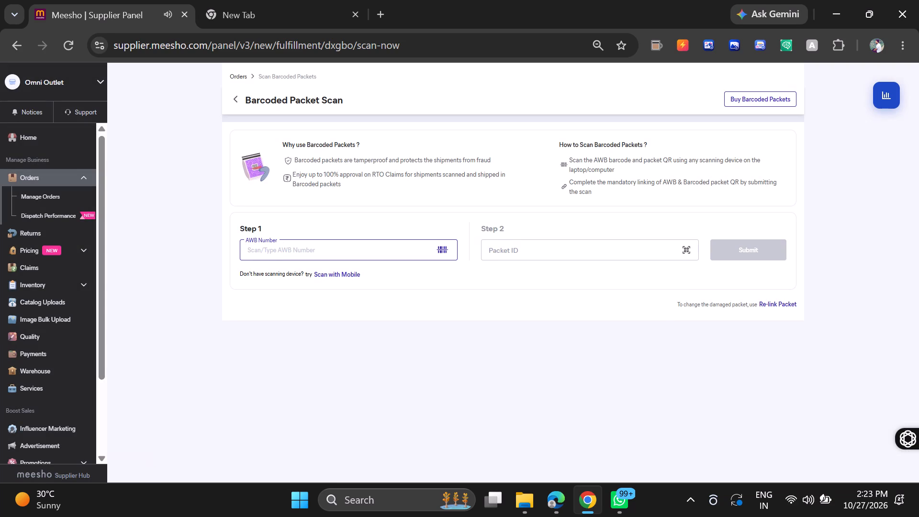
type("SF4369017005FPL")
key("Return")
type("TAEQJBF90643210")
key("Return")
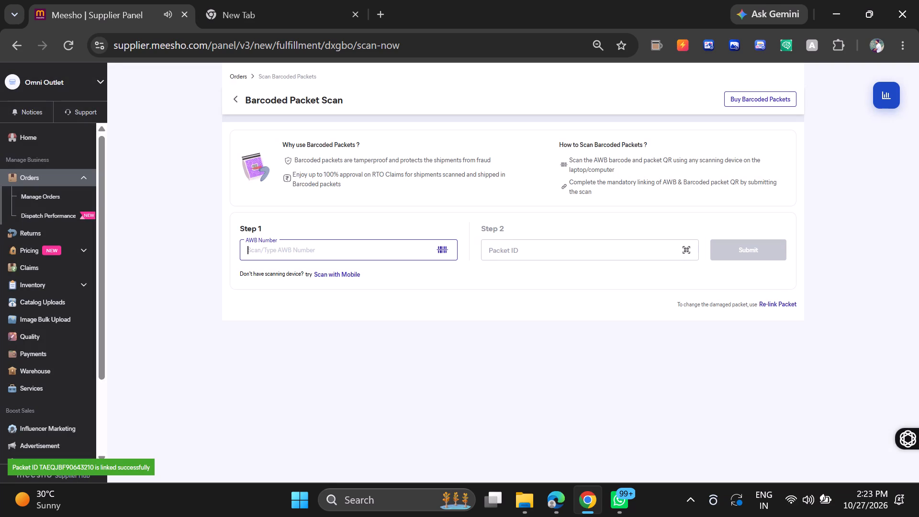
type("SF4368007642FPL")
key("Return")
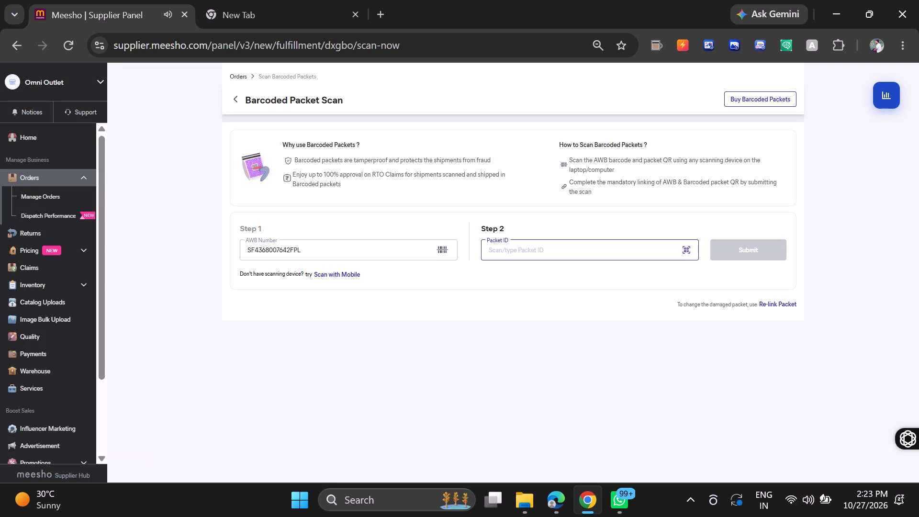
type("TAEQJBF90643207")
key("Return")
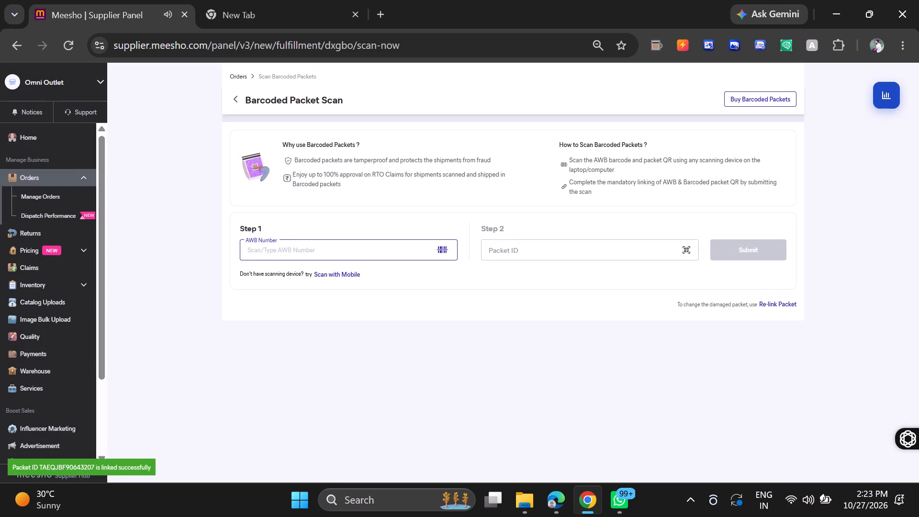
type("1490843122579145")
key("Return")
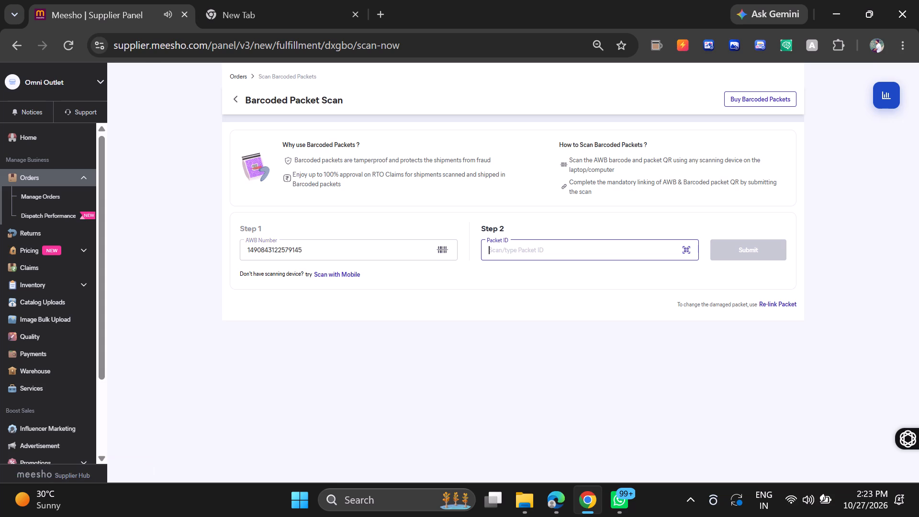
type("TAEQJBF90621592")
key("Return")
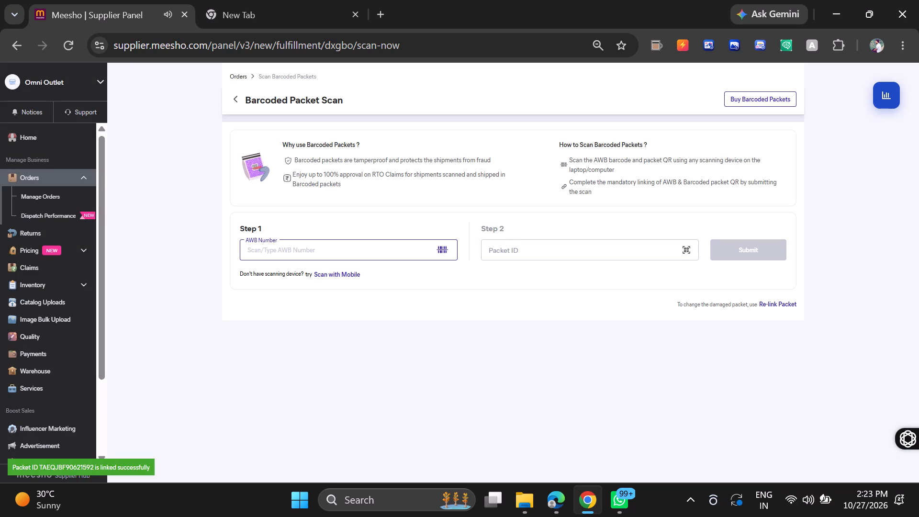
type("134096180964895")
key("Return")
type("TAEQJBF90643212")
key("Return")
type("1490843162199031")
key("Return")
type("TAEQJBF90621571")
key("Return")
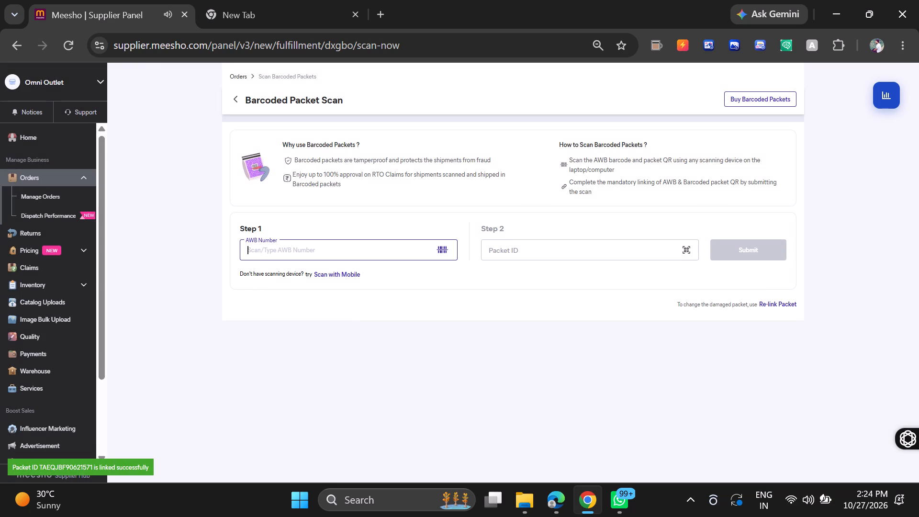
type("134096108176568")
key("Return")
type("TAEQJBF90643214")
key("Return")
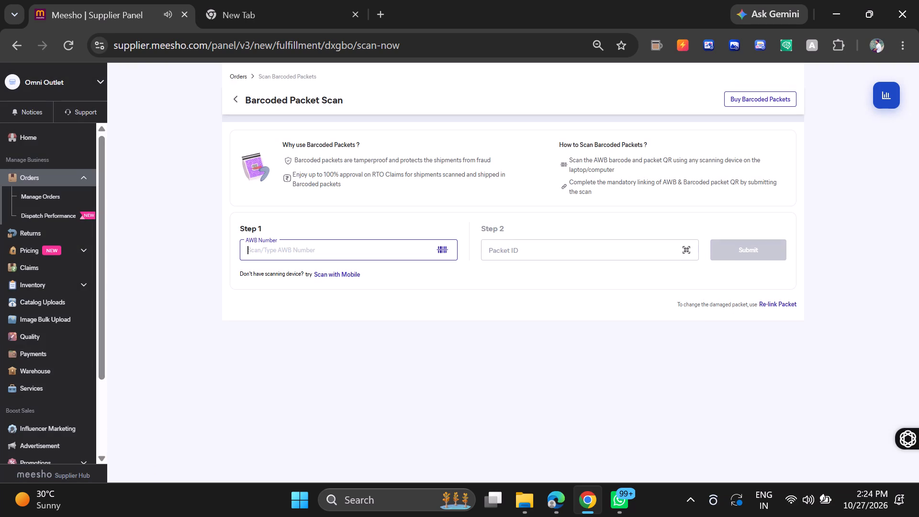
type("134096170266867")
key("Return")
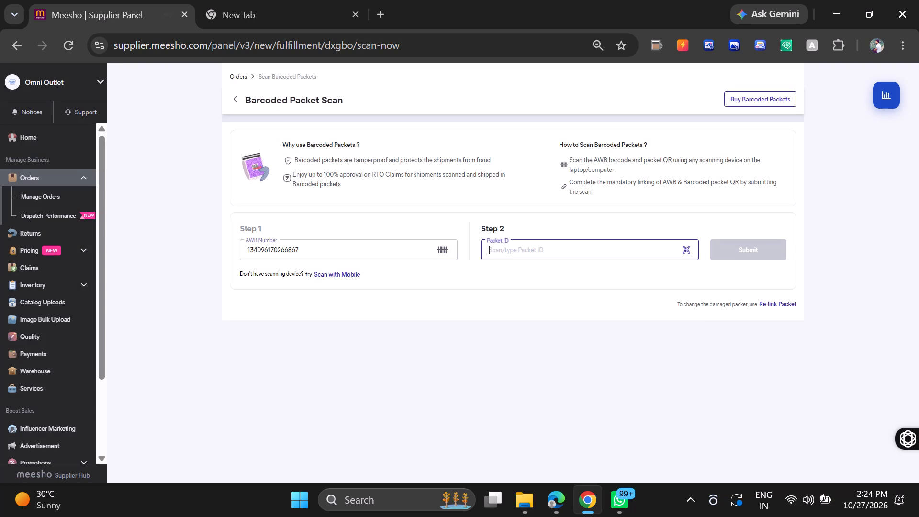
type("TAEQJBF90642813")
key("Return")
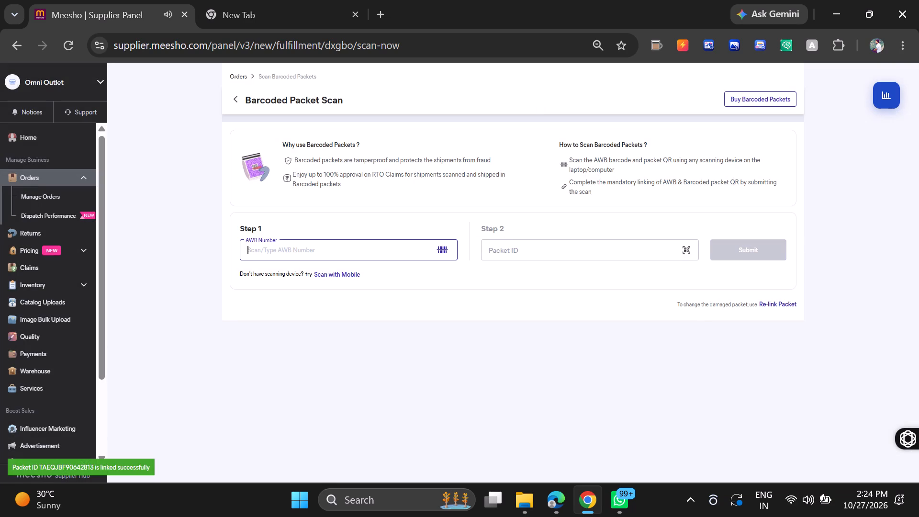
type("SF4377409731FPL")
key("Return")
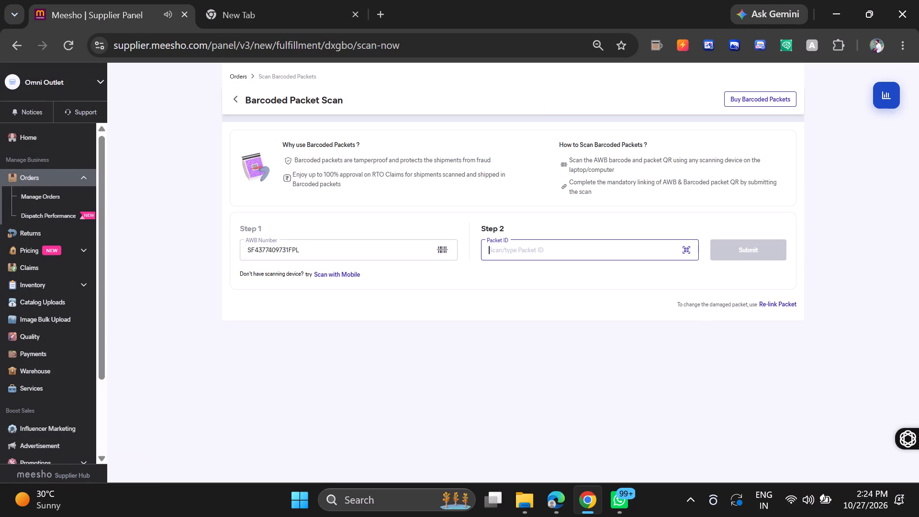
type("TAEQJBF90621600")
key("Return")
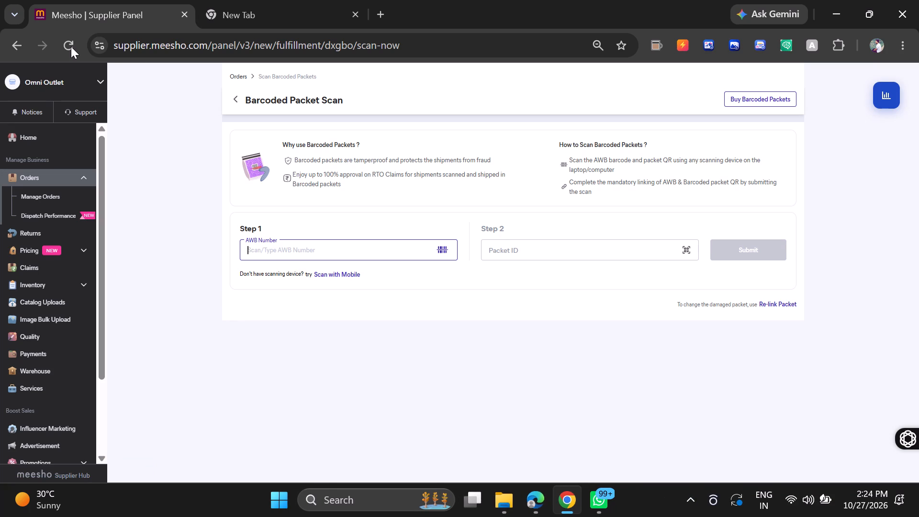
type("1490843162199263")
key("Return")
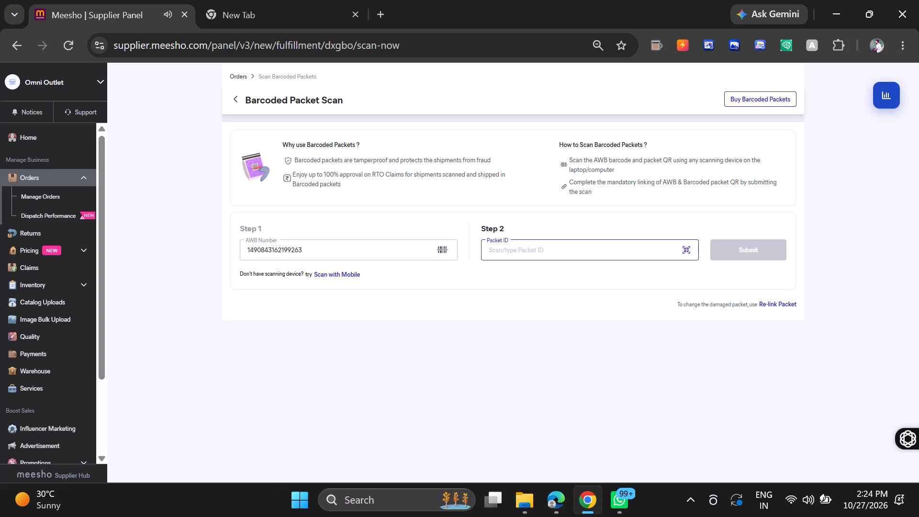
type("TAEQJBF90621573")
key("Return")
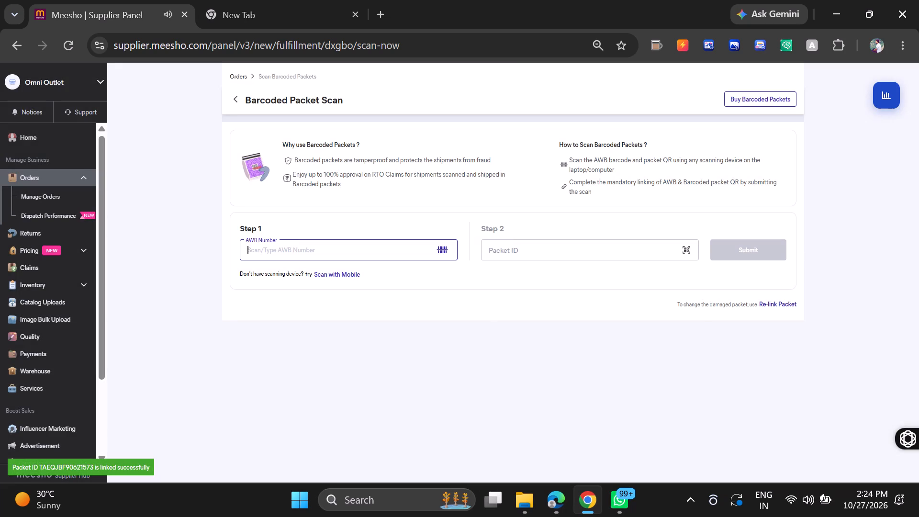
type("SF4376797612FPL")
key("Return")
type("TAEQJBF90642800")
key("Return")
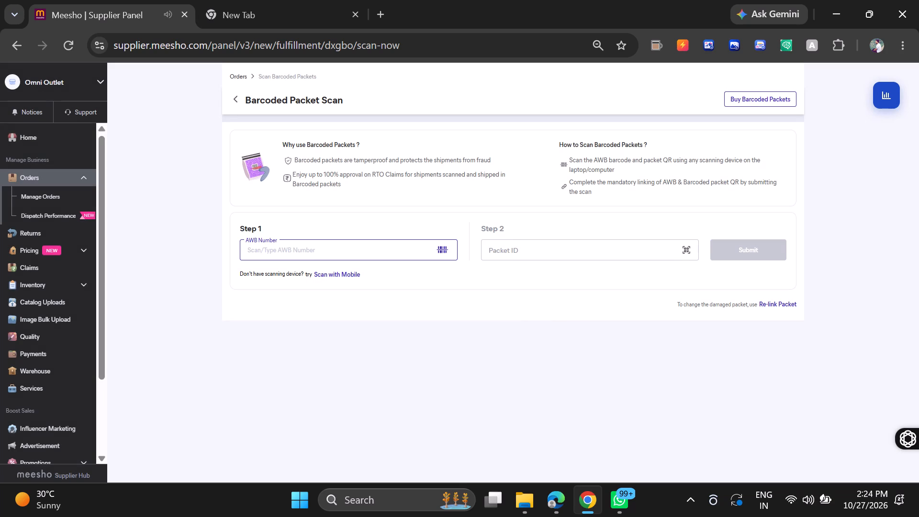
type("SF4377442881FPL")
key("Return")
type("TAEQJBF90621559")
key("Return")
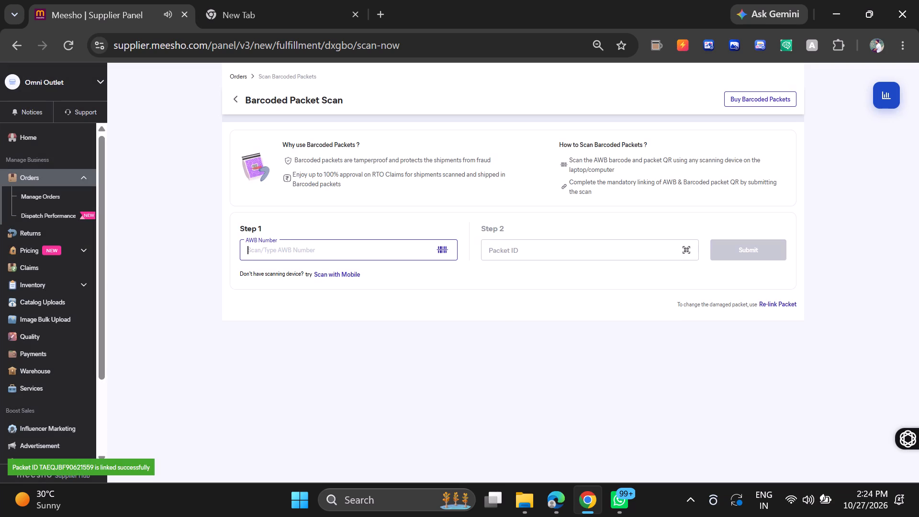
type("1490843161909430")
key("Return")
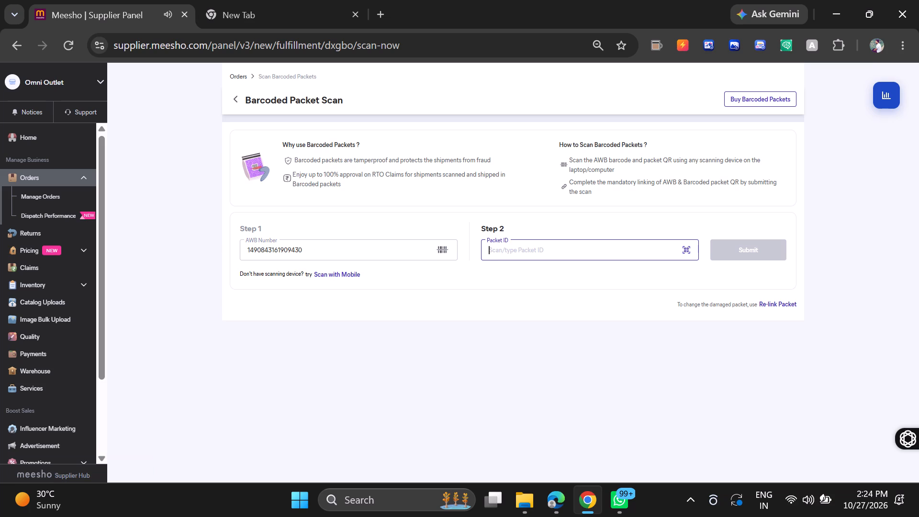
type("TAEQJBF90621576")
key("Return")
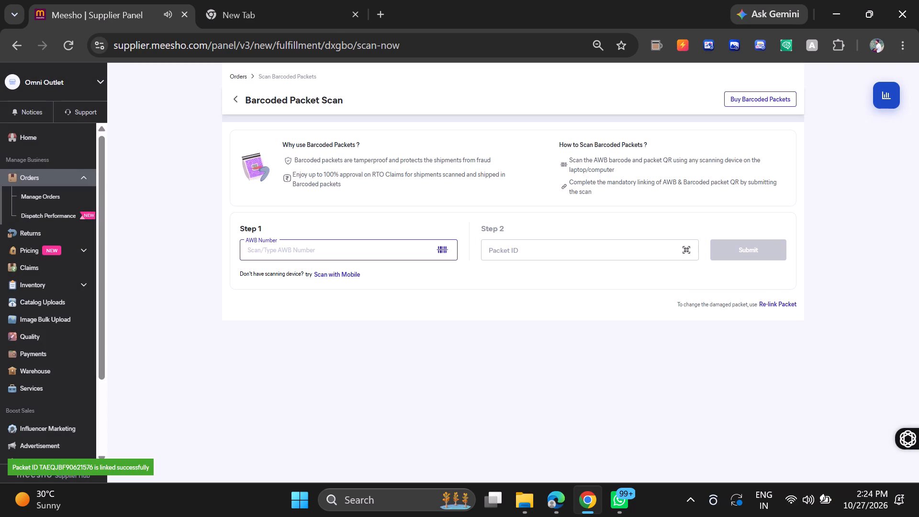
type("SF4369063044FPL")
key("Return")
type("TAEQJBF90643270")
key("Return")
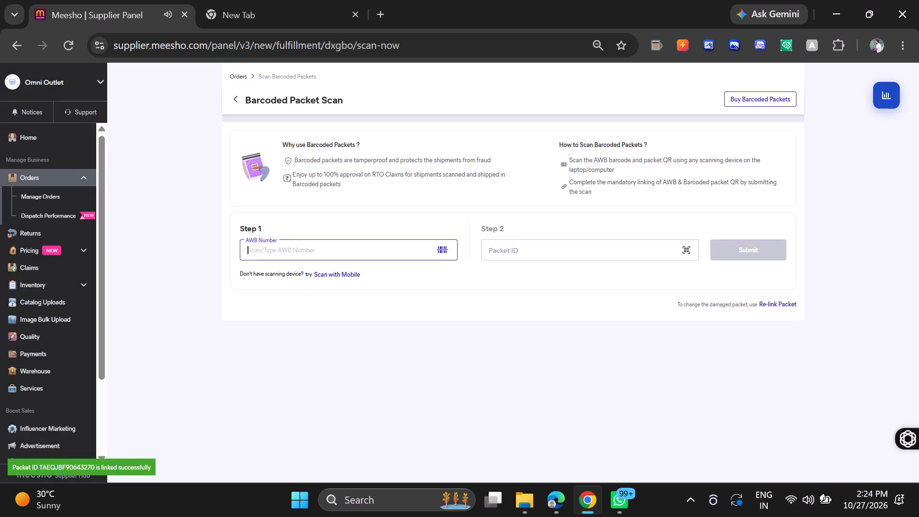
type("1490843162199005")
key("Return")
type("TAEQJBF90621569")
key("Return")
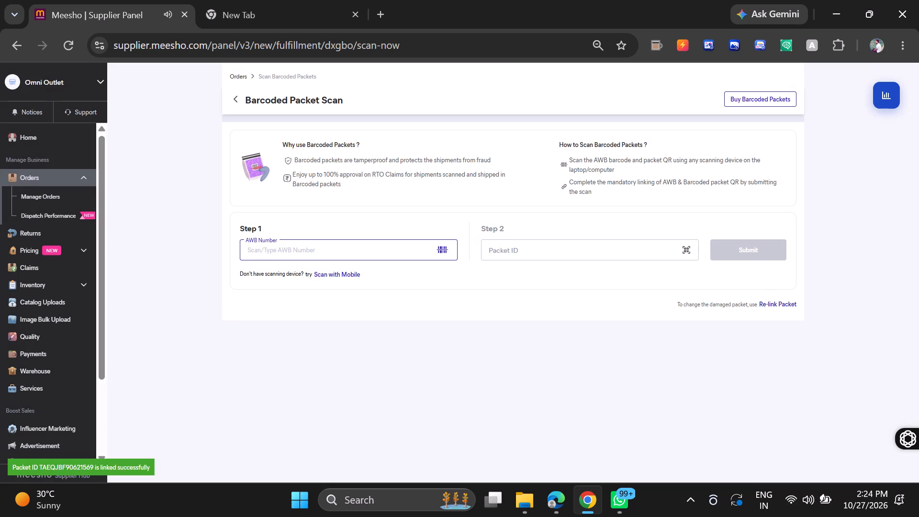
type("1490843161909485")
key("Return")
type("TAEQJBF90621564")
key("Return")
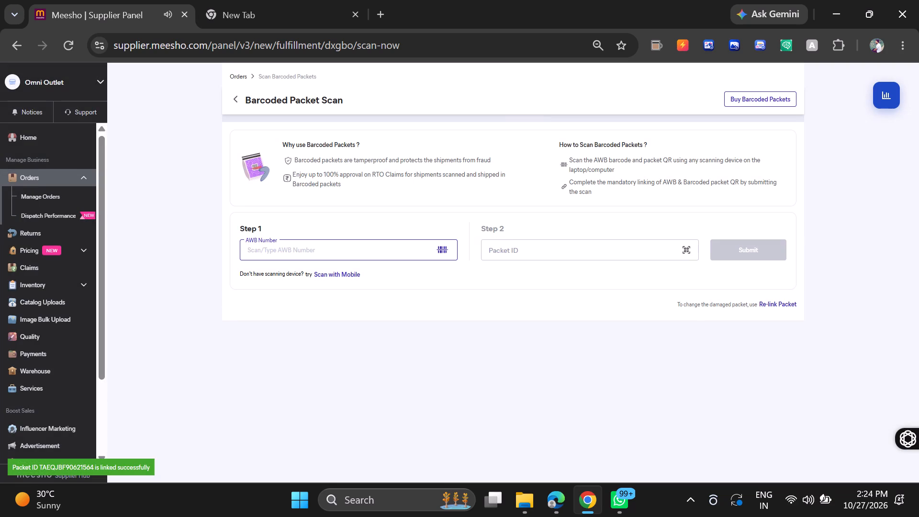
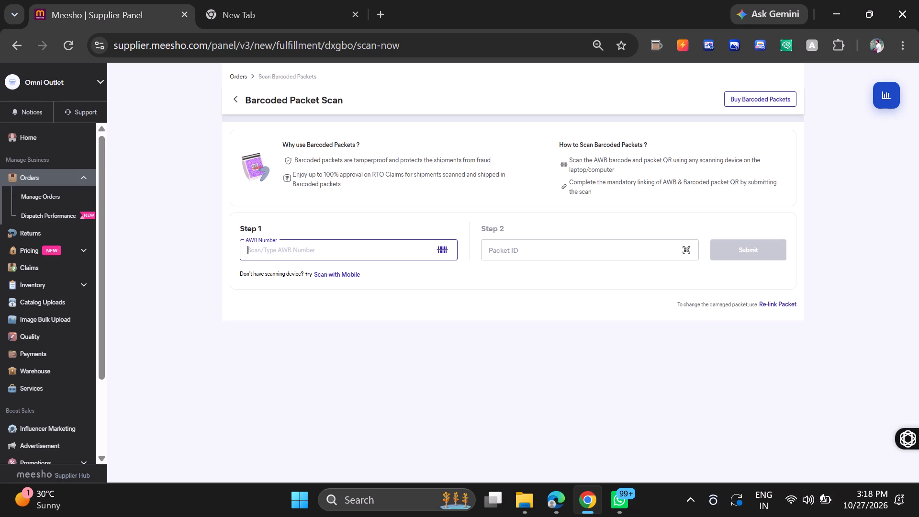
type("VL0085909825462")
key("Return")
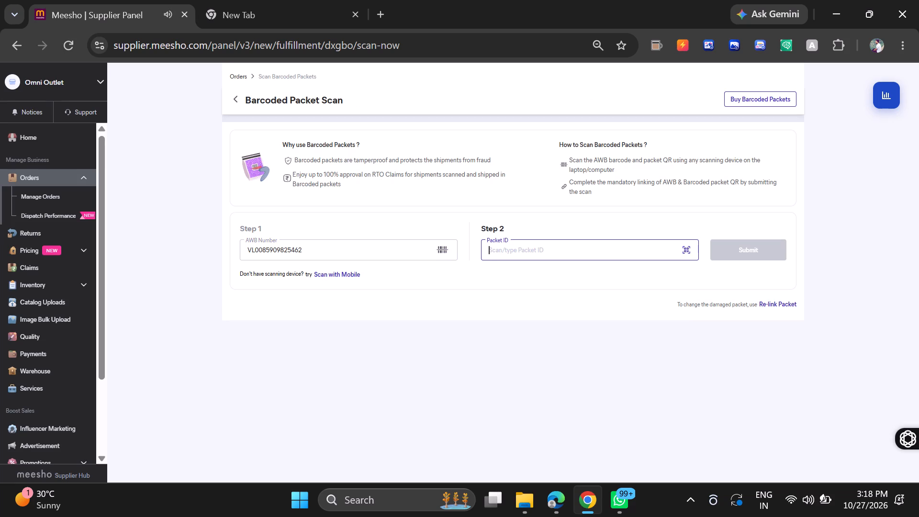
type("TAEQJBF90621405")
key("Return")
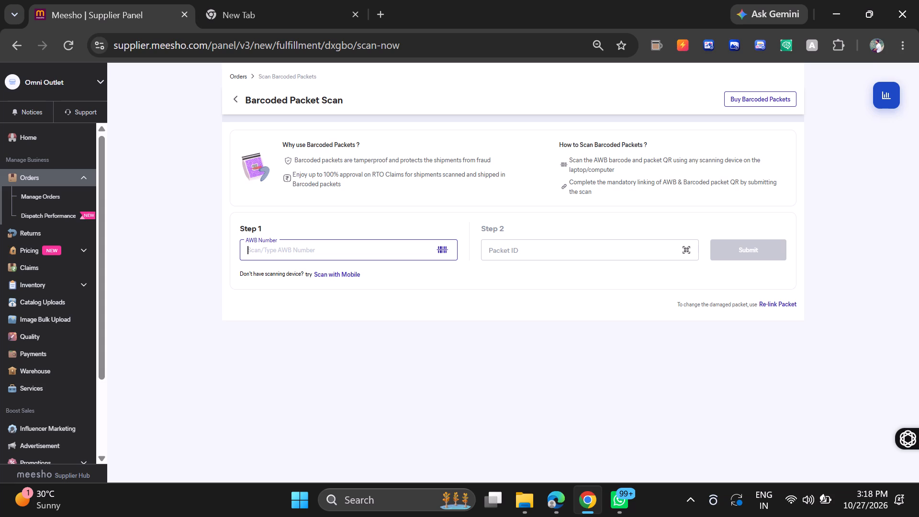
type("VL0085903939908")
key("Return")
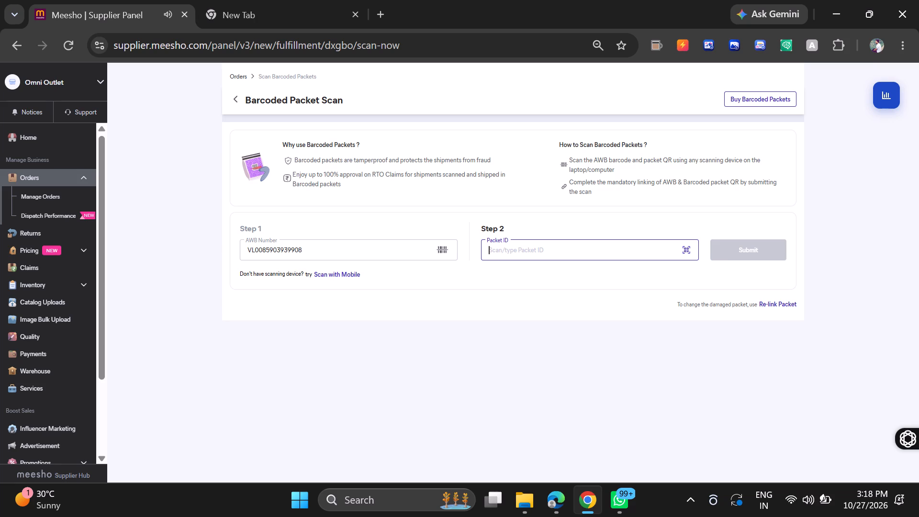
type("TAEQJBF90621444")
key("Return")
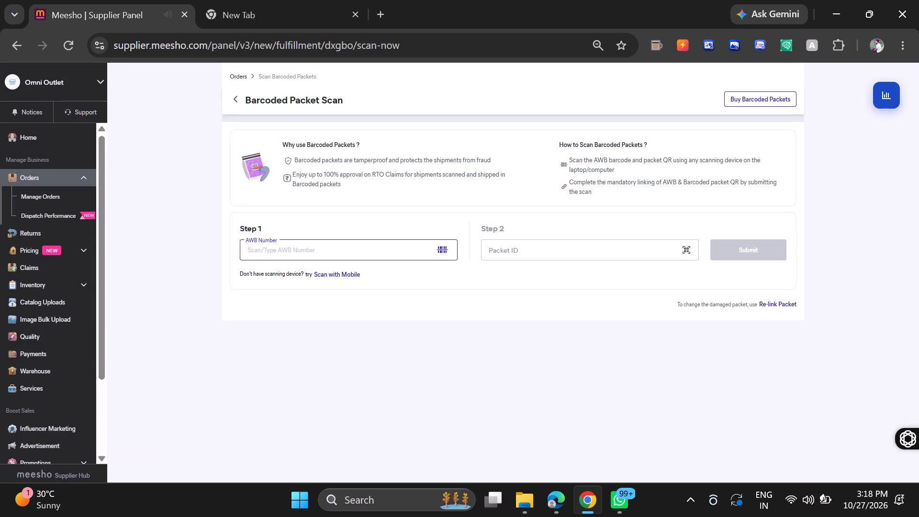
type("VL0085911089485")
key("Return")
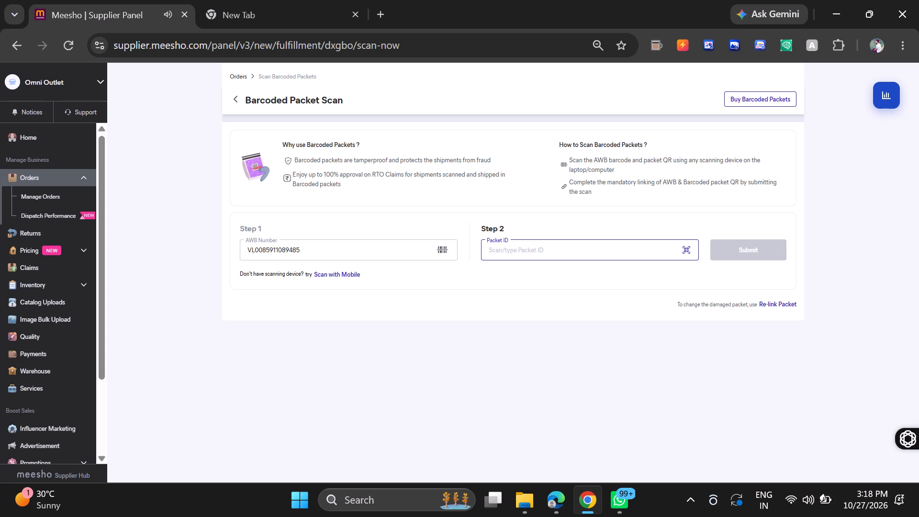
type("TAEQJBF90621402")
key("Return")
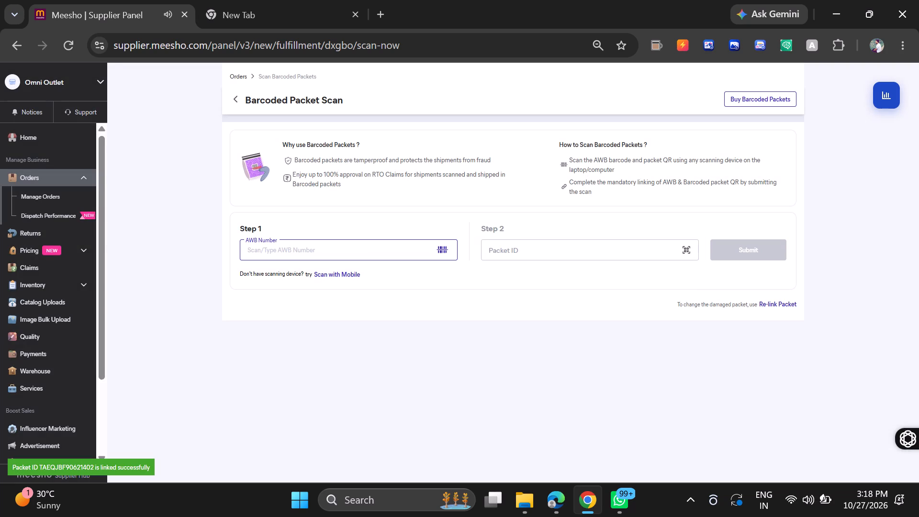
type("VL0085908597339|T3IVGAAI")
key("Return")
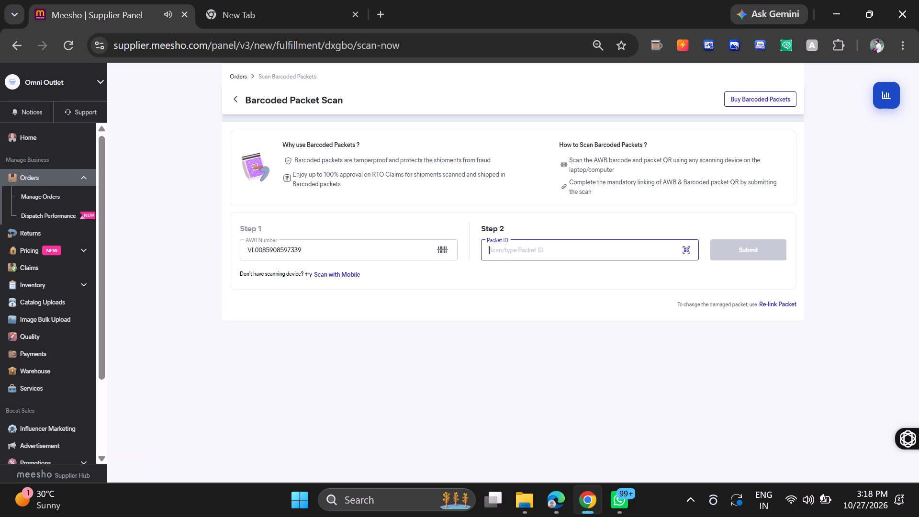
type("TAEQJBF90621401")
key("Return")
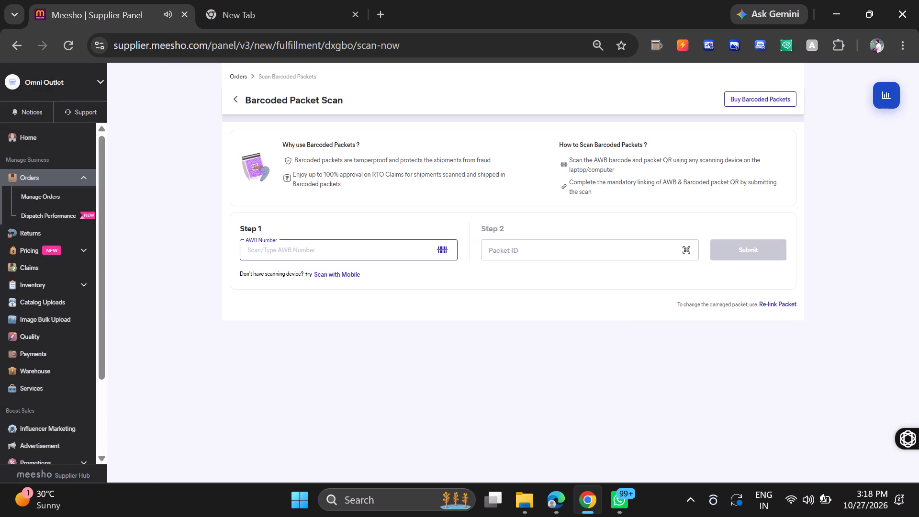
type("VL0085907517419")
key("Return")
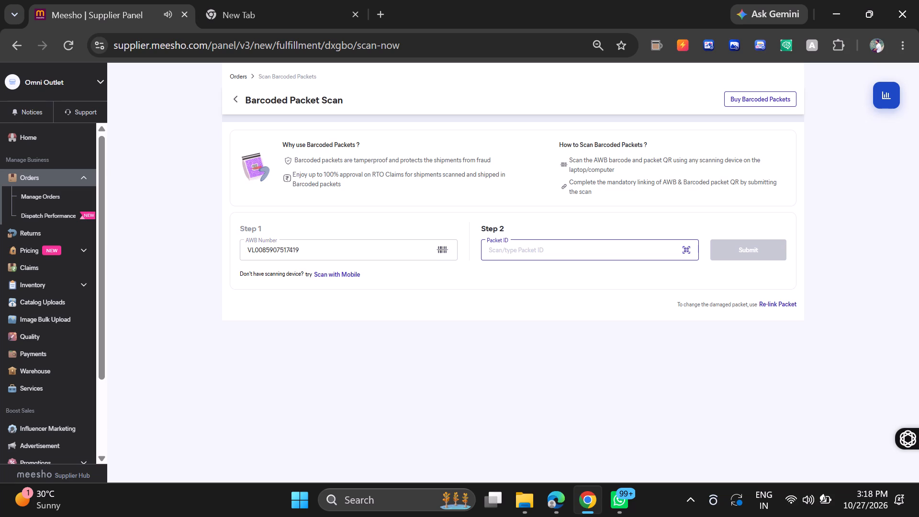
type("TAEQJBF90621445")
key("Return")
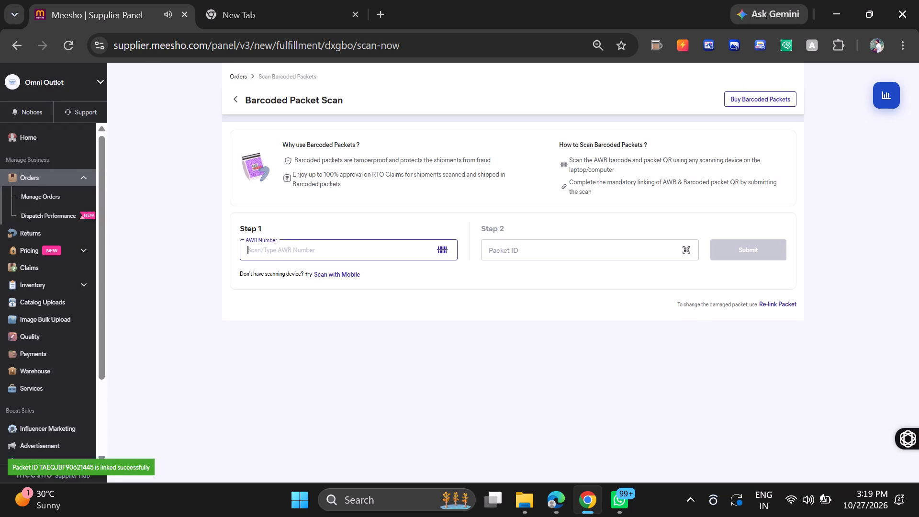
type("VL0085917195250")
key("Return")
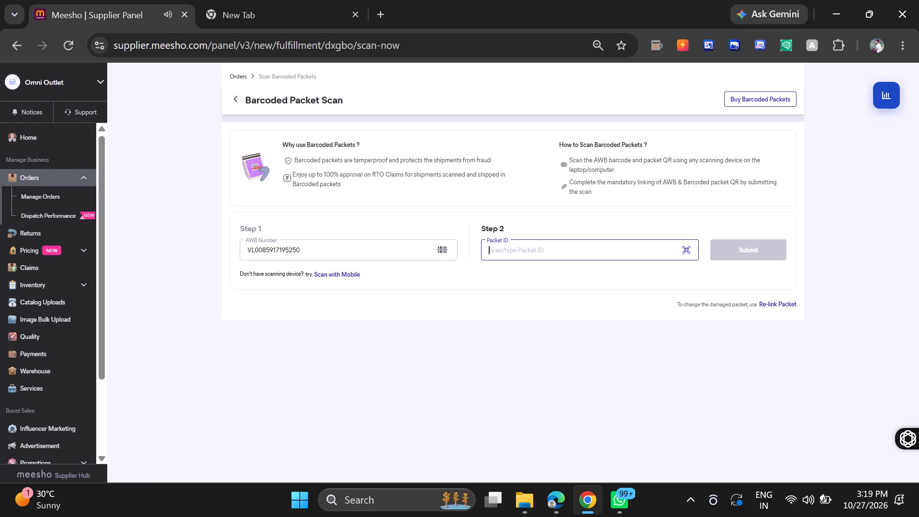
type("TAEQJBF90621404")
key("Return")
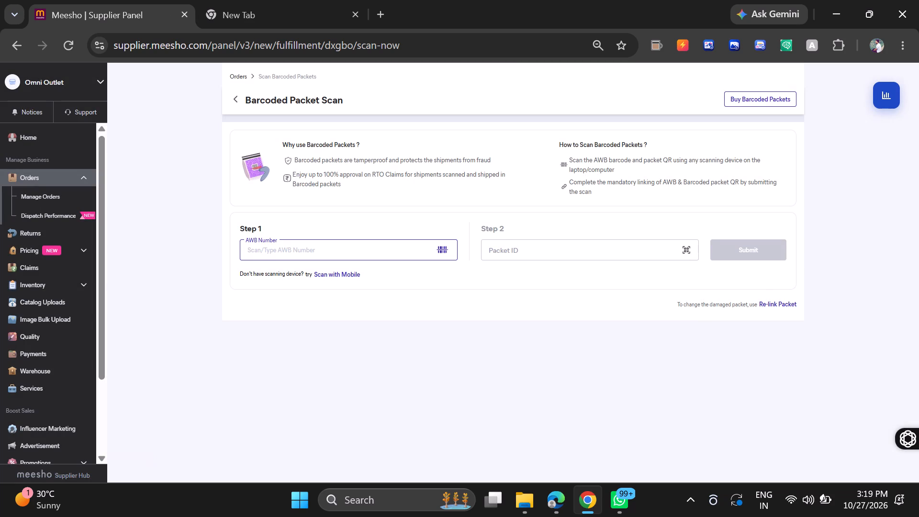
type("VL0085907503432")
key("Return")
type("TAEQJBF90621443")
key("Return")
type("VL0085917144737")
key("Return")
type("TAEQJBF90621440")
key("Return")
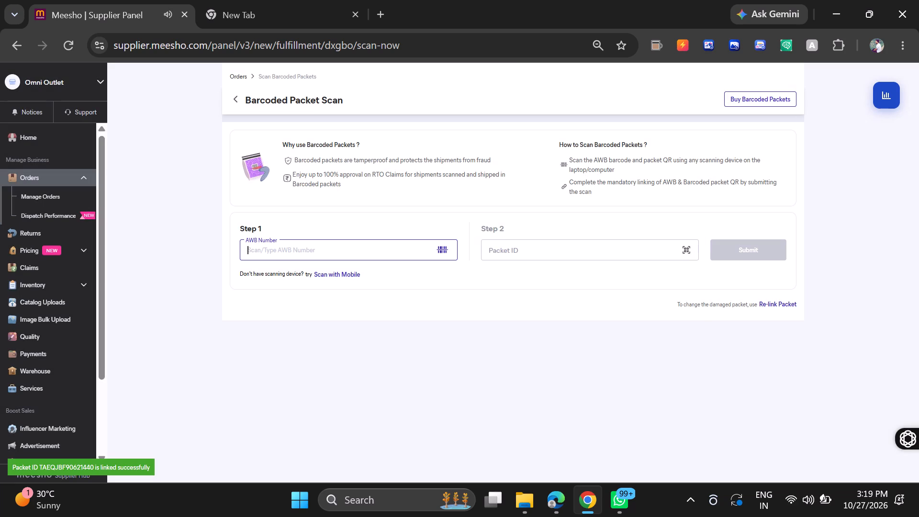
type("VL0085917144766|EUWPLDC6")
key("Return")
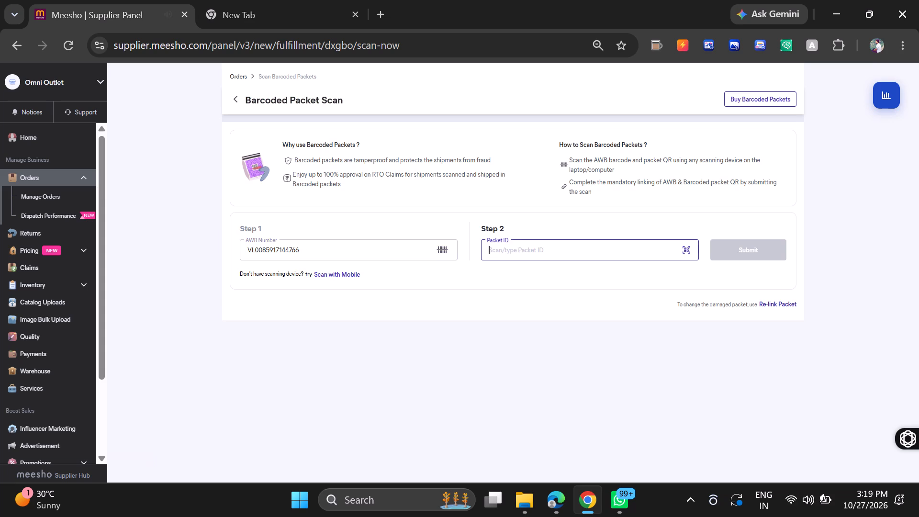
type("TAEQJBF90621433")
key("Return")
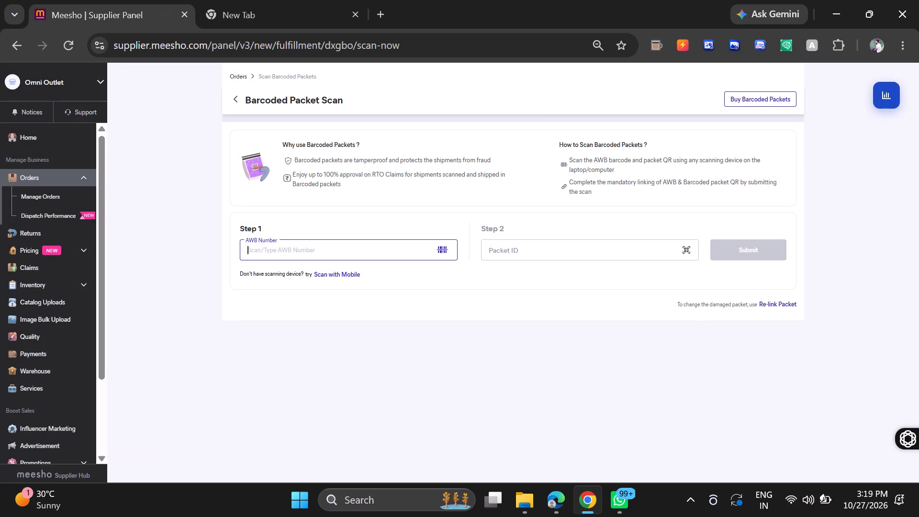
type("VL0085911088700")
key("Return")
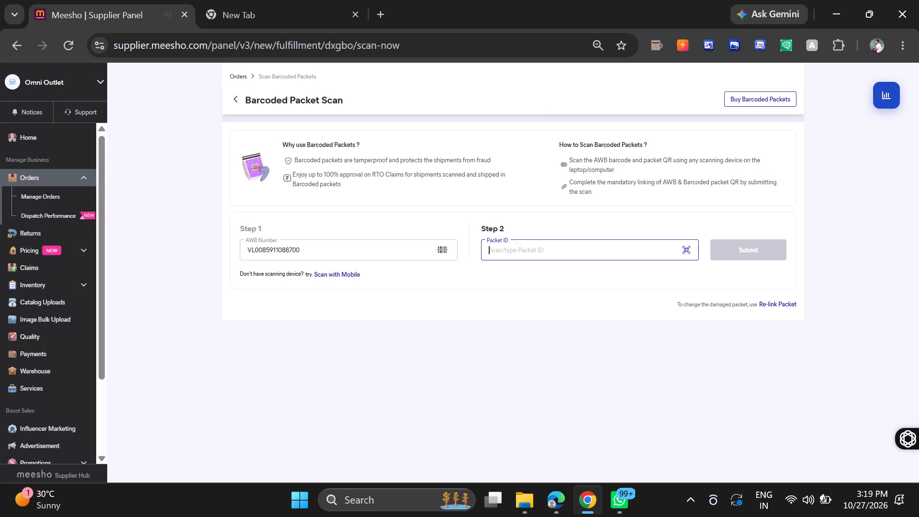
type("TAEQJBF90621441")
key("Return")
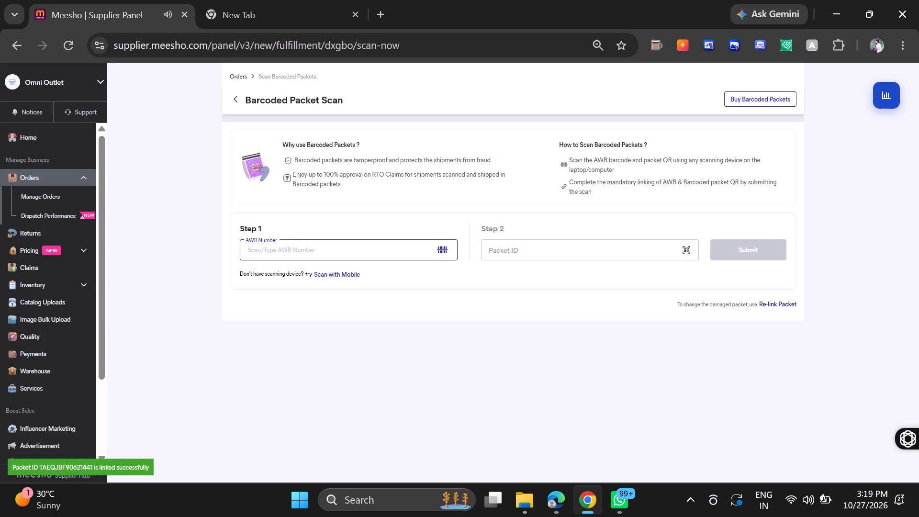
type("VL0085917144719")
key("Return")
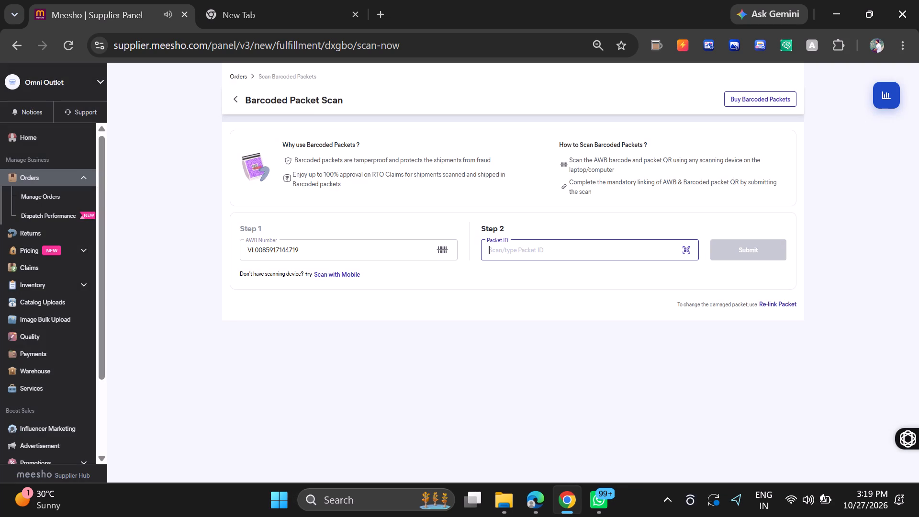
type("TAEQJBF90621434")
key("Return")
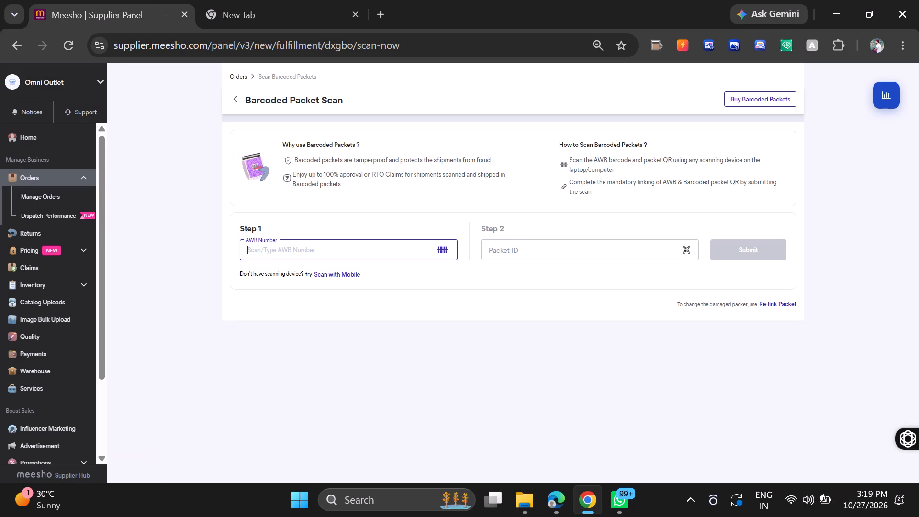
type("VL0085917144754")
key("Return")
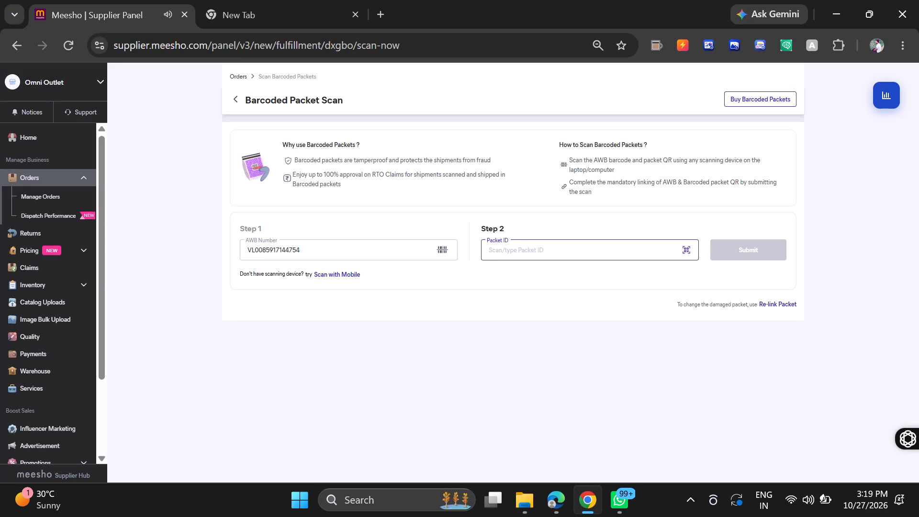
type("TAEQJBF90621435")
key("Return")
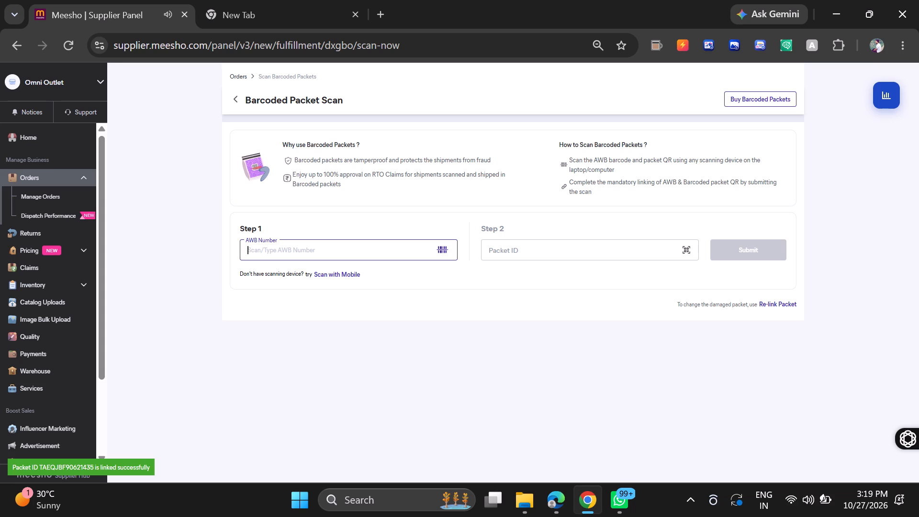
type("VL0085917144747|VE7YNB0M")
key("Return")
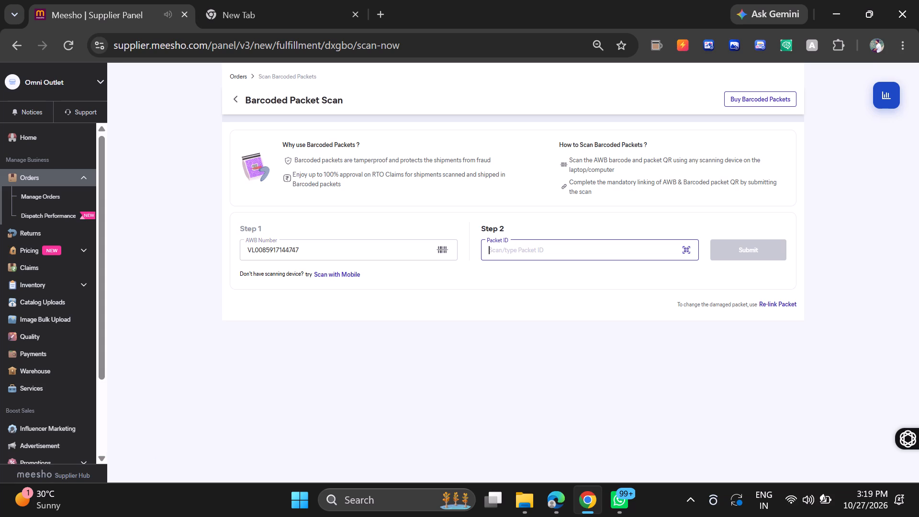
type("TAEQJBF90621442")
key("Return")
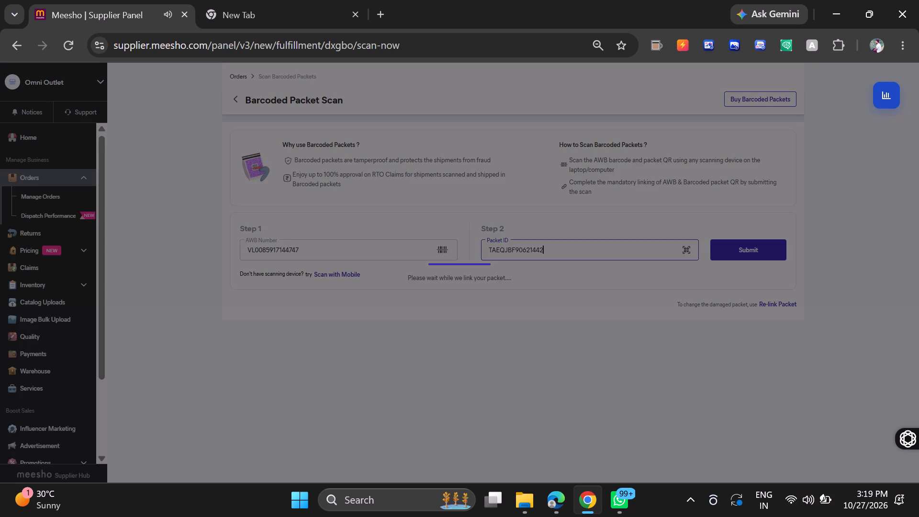
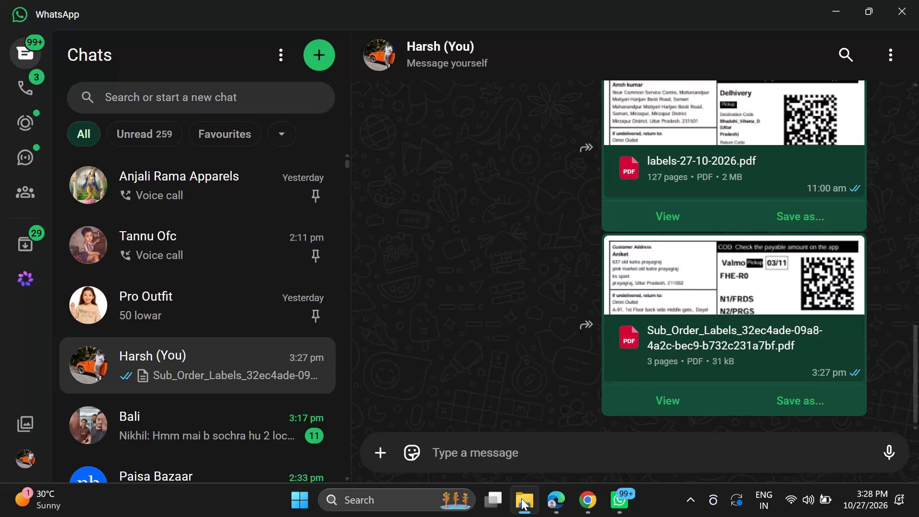
Switch to File Explorer and open today's Sub_Order_Labels_32ec4ade PDF from the Downloads folder.
left_click(513, 498)
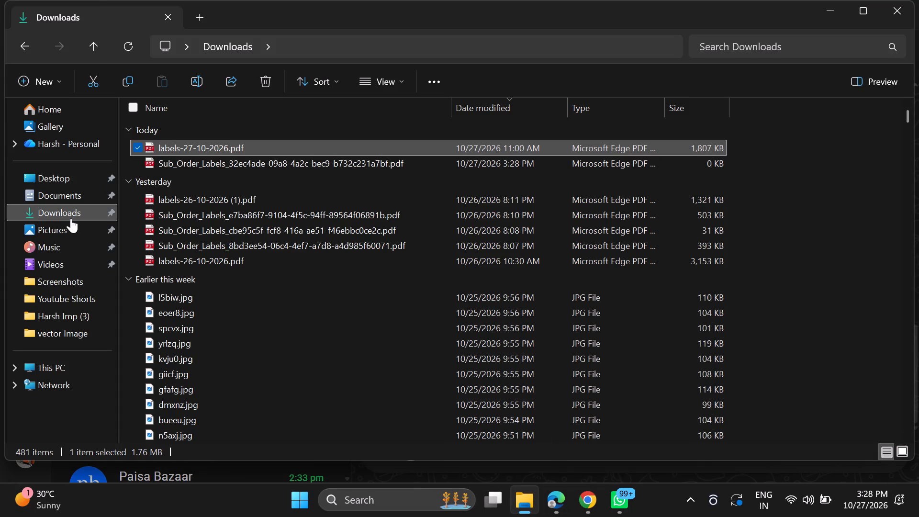
left_click(71, 218)
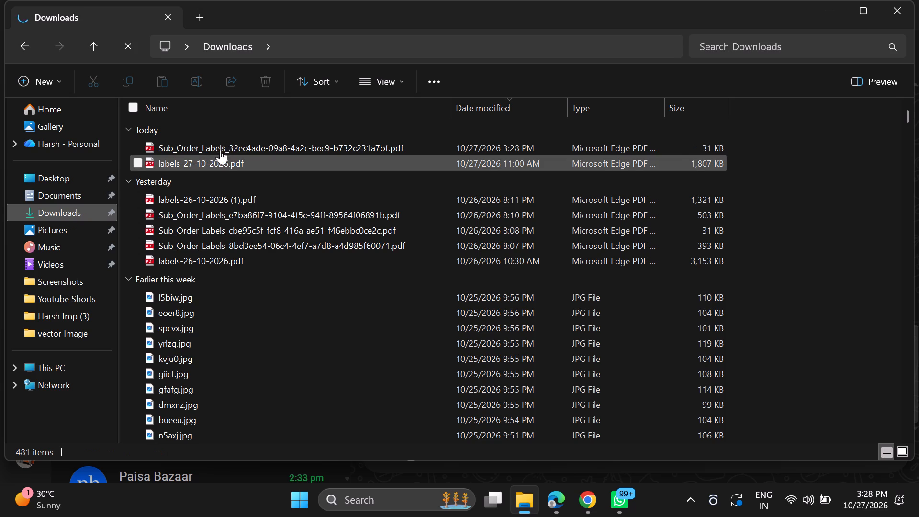
double_click(216, 146)
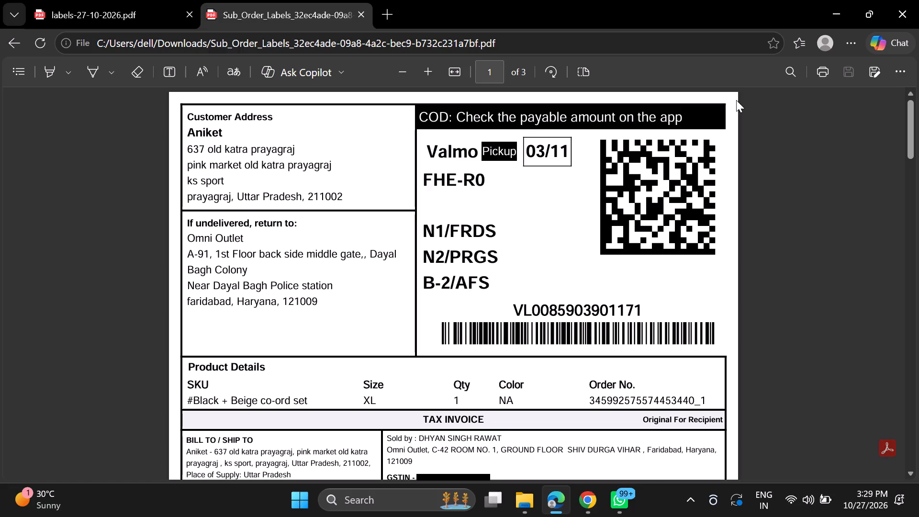
Print one portrait copy of all pages of the open Sub_Order_Labels PDF on the TSC TE244 printer.
left_click(824, 71)
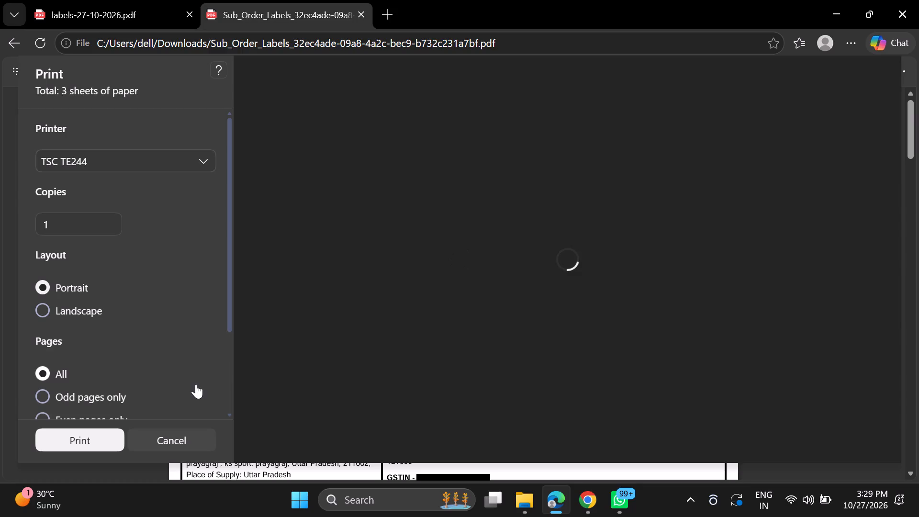
left_click(94, 440)
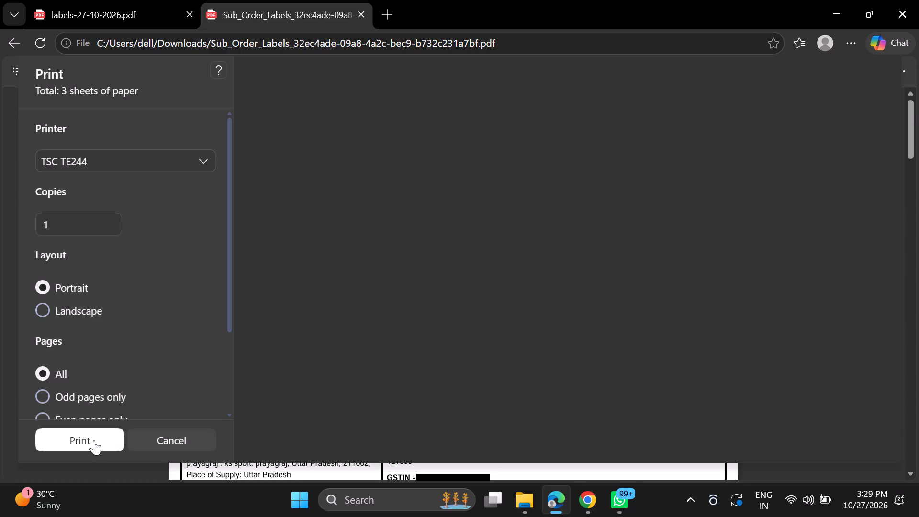
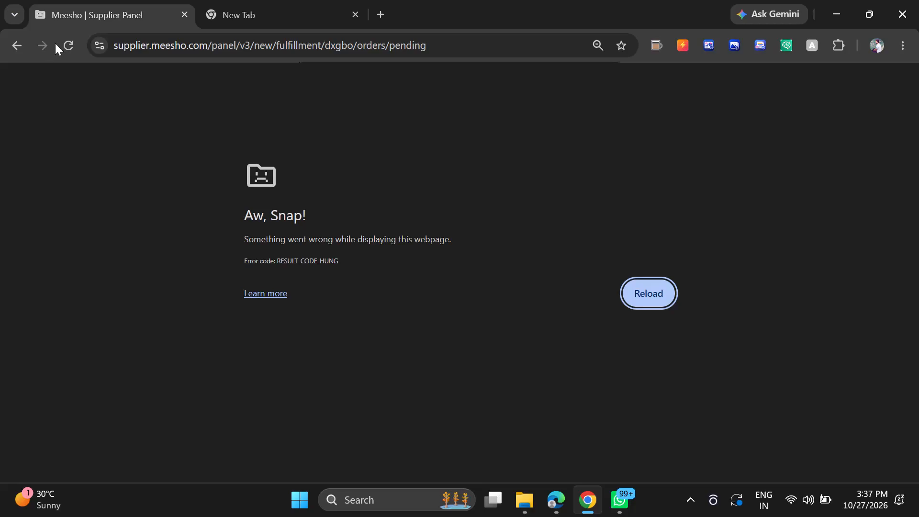
Reload the crashed Meesho pending orders page.
left_click(71, 43)
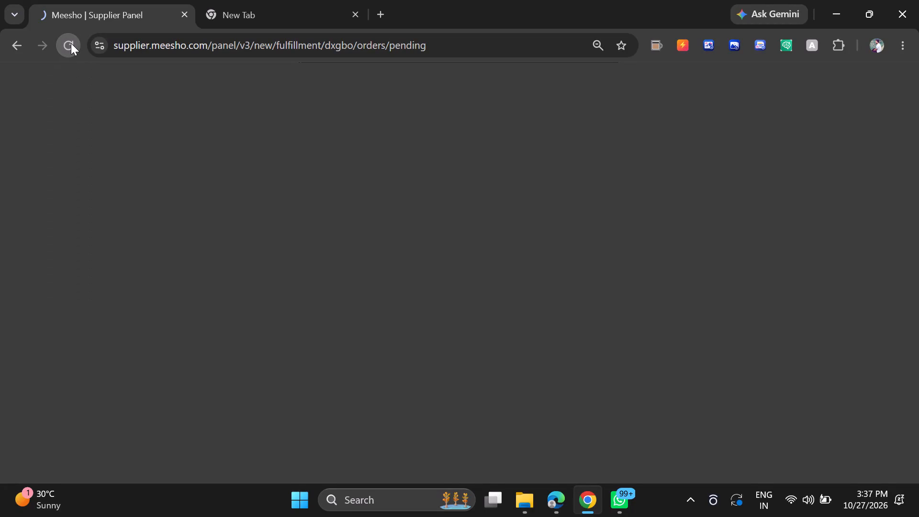
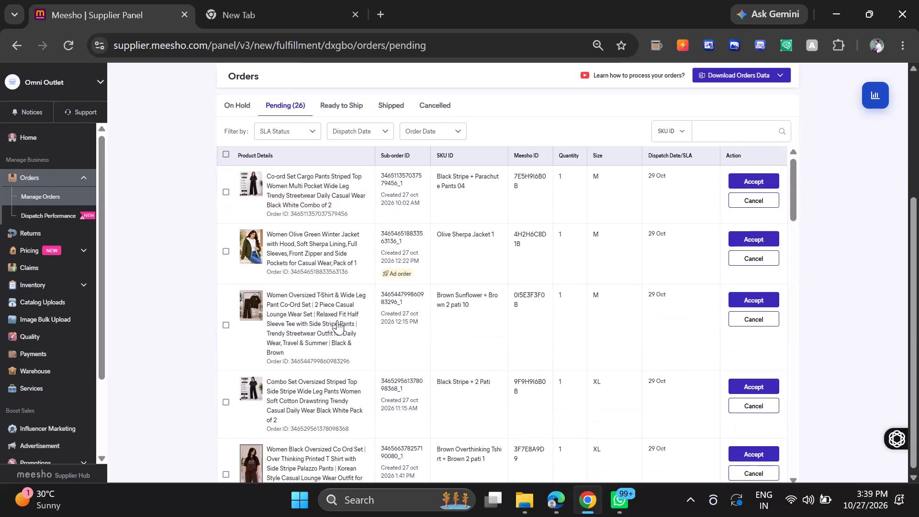
Look through the full pending orders list, examining each order's product, SKU ID, quantity, size and dispatch date.
scroll(337, 320, "down", 6)
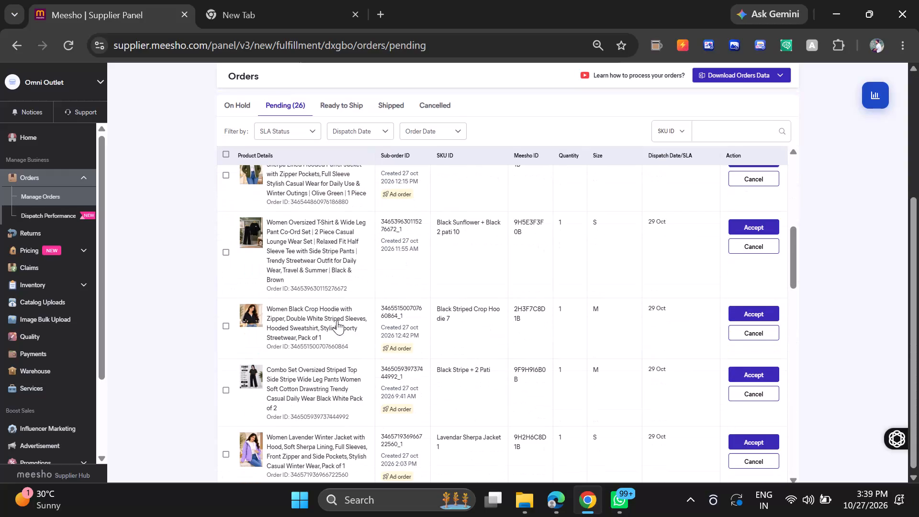
scroll(337, 320, "down", 9)
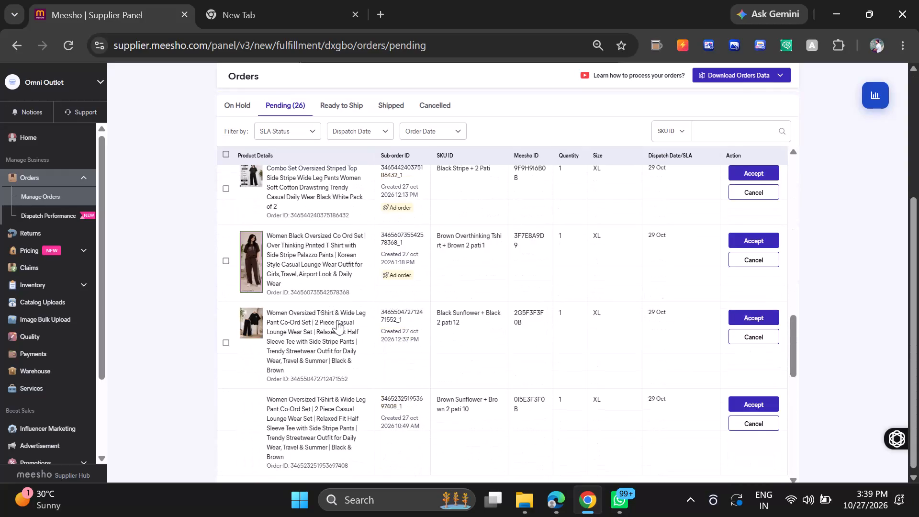
scroll(337, 320, "down", 1)
scroll(337, 320, "up", 1)
scroll(337, 320, "down", 3)
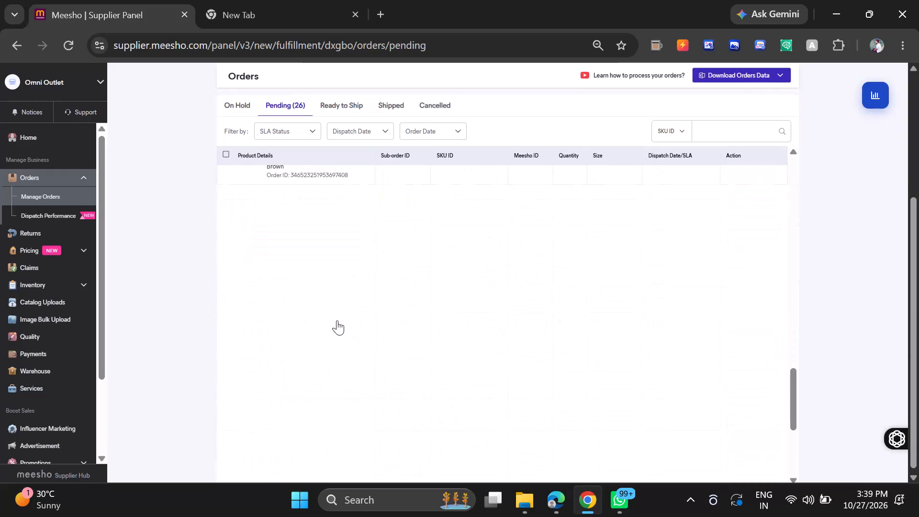
scroll(337, 320, "down", 2)
scroll(337, 320, "up", 16)
scroll(337, 320, "up", 5)
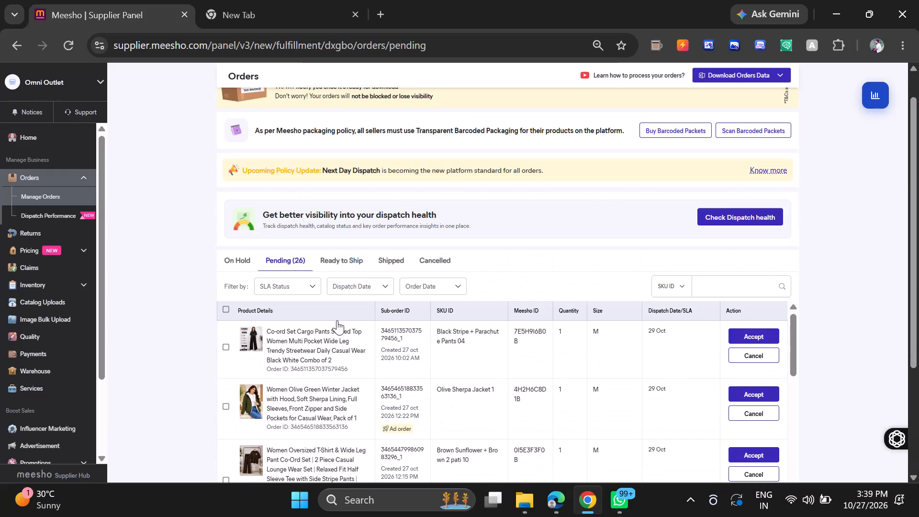
scroll(337, 320, "up", 3)
Reload the pending orders page to refresh the order list.
left_click(69, 48)
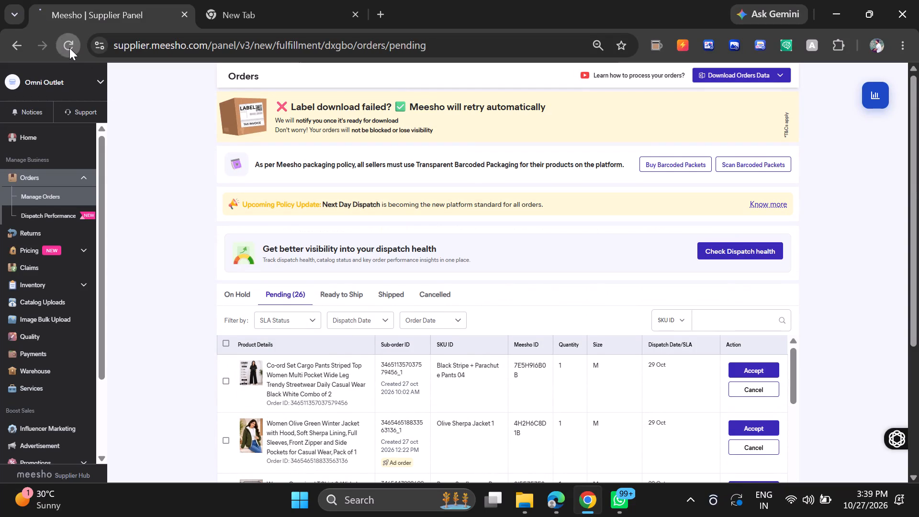
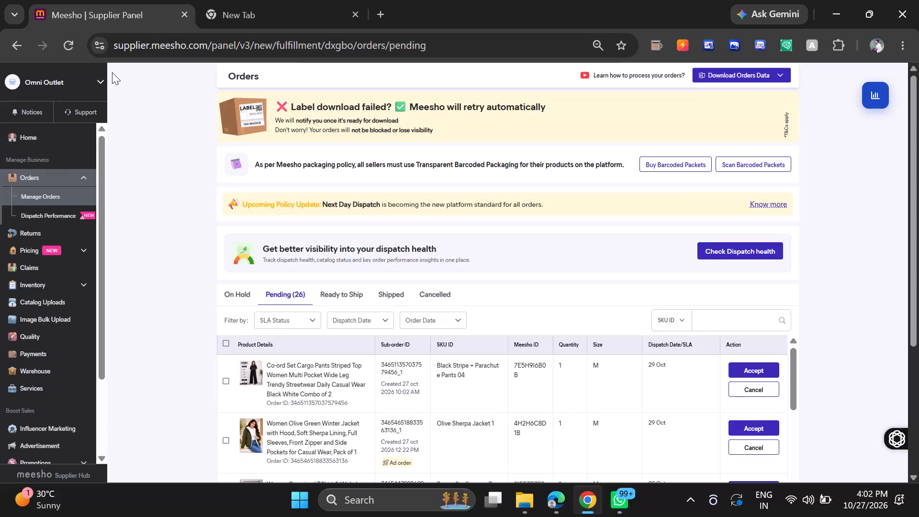
Log out of the Omni Outlet supplier account.
left_click(97, 82)
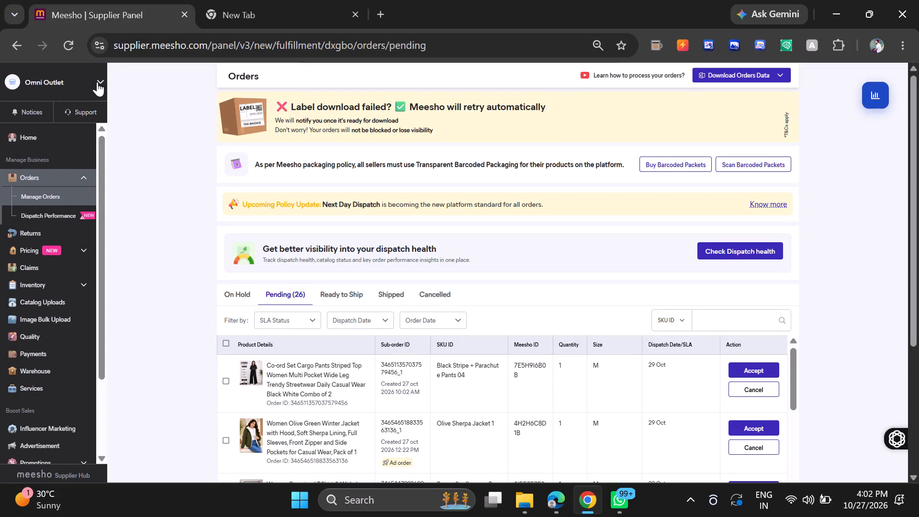
left_click(97, 82)
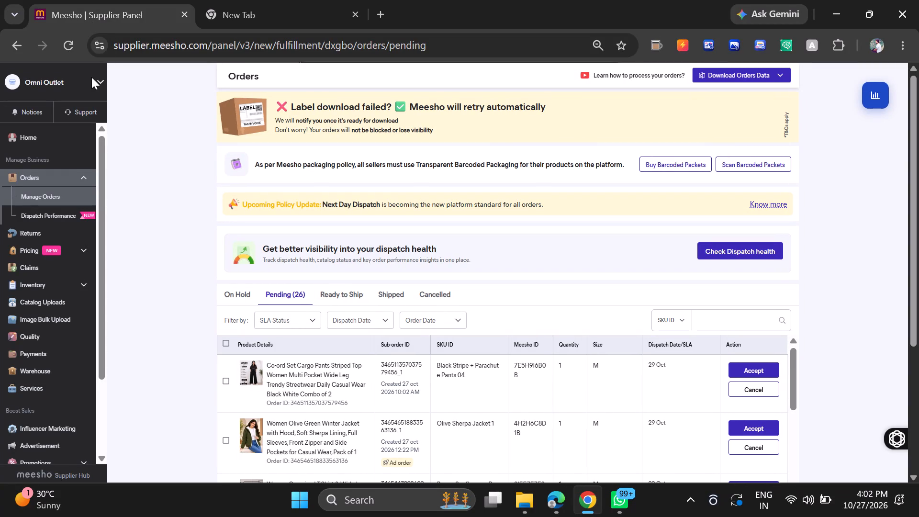
left_click(100, 83)
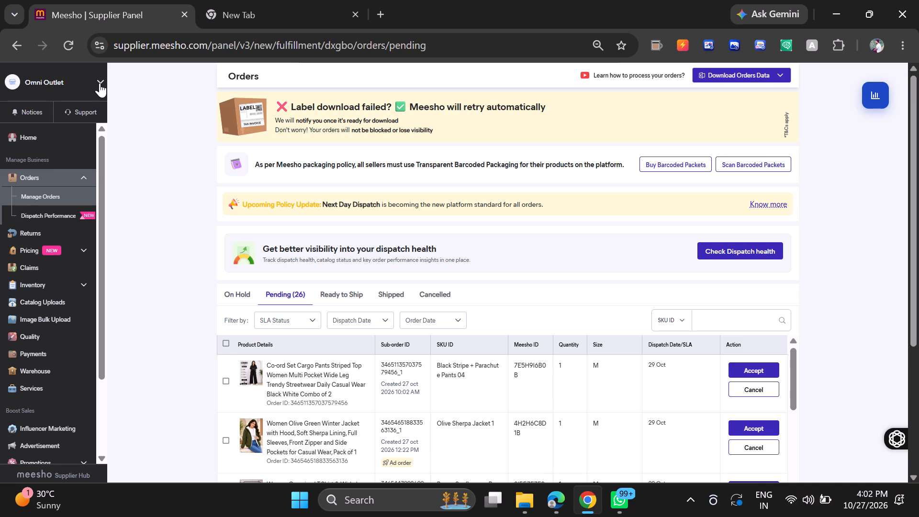
left_click(100, 83)
double_click(100, 83)
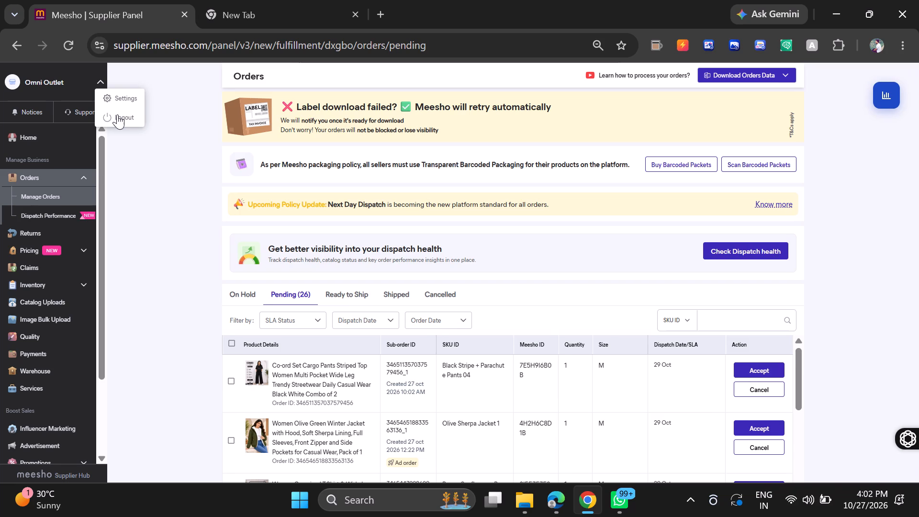
left_click(117, 114)
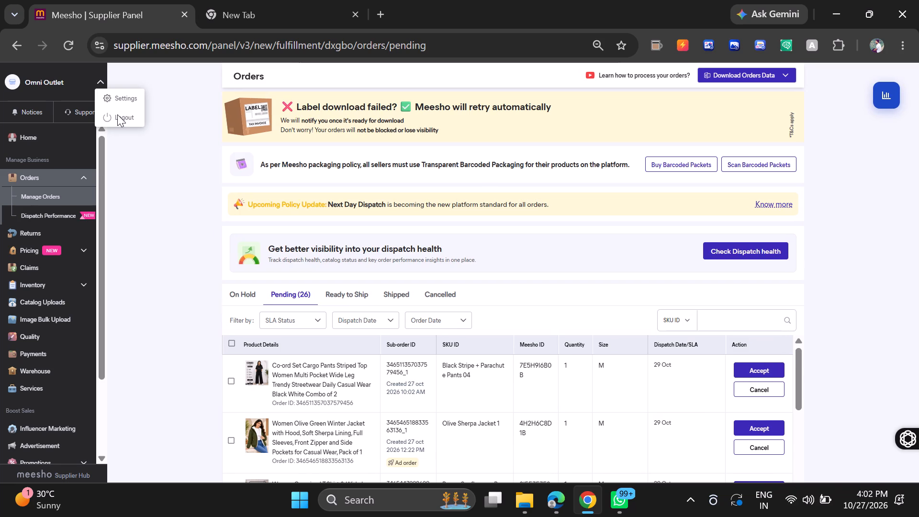